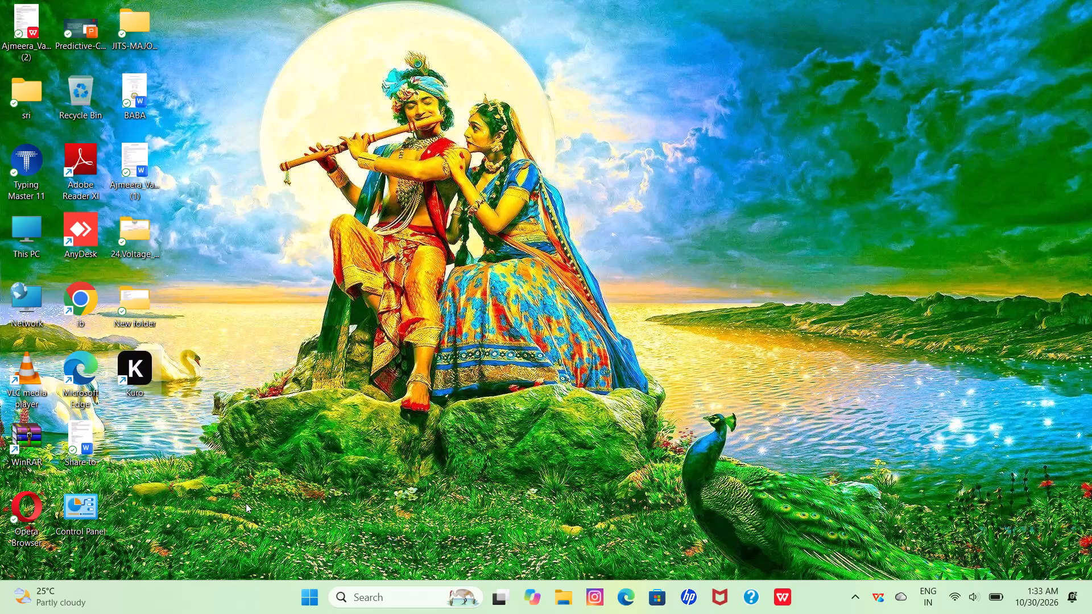
Open Google Chrome from the desktop with the saved user profile.
double_click(77, 301)
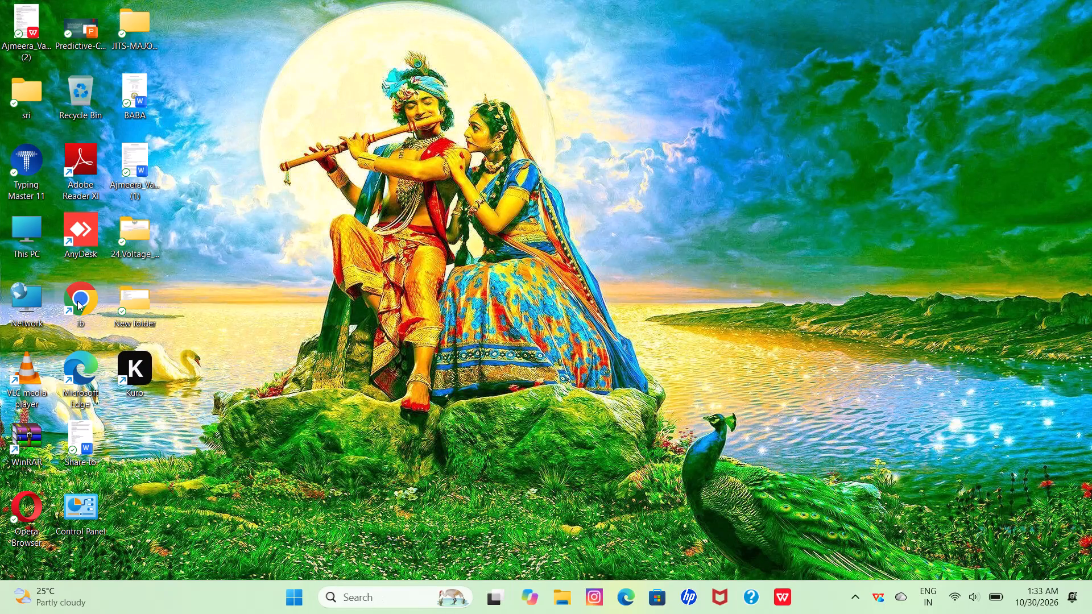
double_click(613, 341)
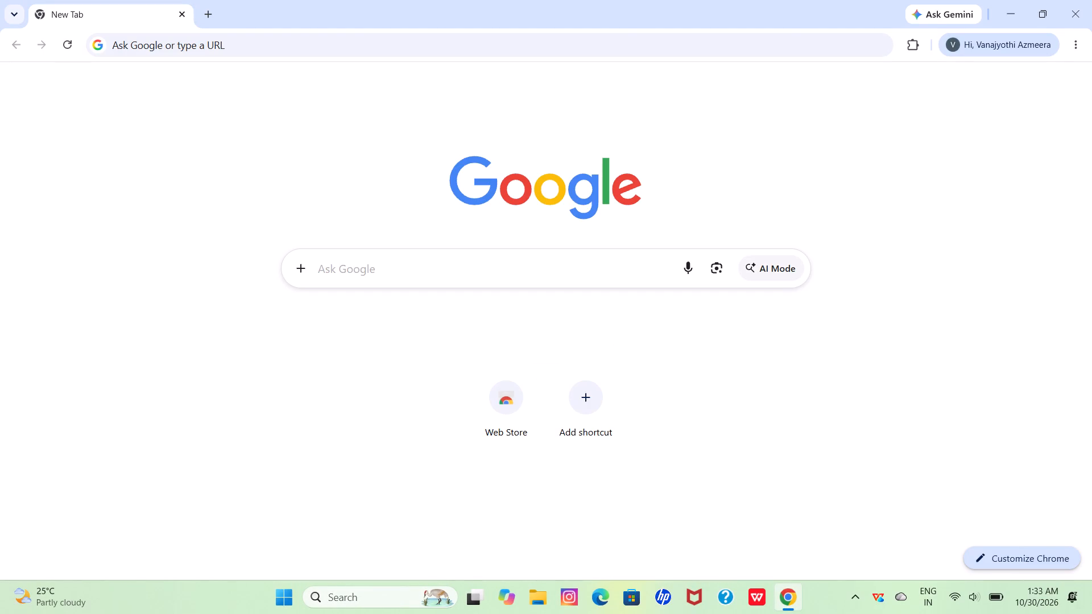
Open the Google search box on the new tab page for a search.
left_click(497, 273)
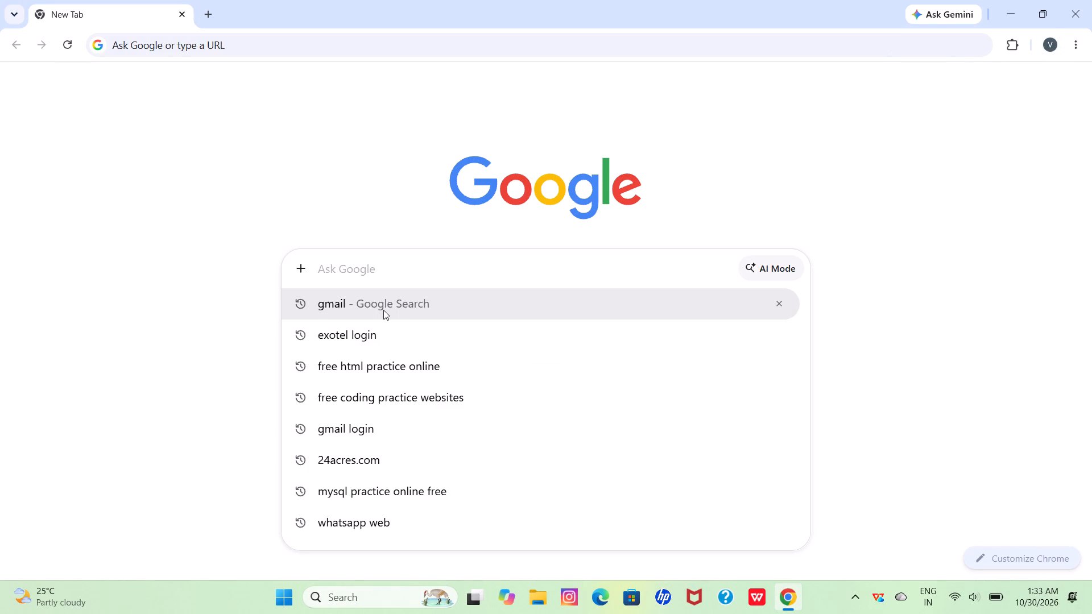
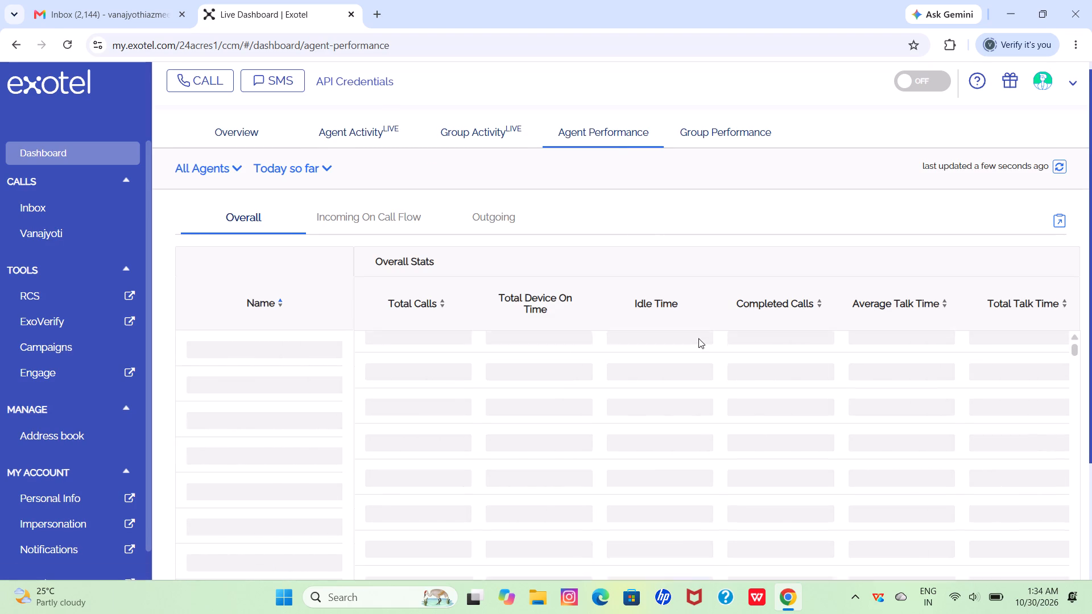
Examine the overall Agent Performance statistics for all agents for today so far, down to the end of the table.
scroll(698, 338, "down", 3)
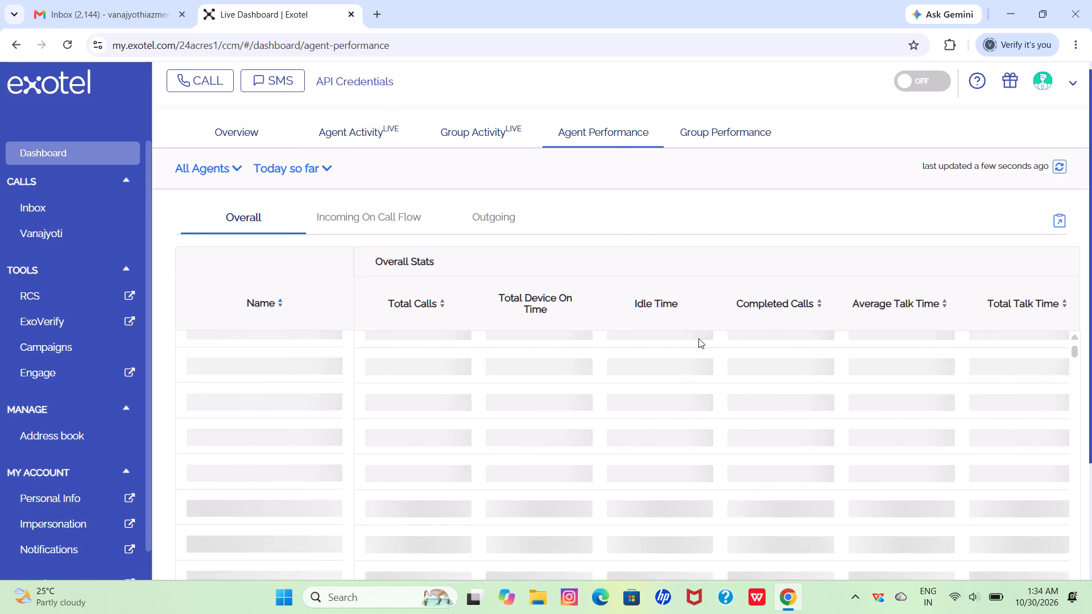
scroll(698, 338, "down", 2)
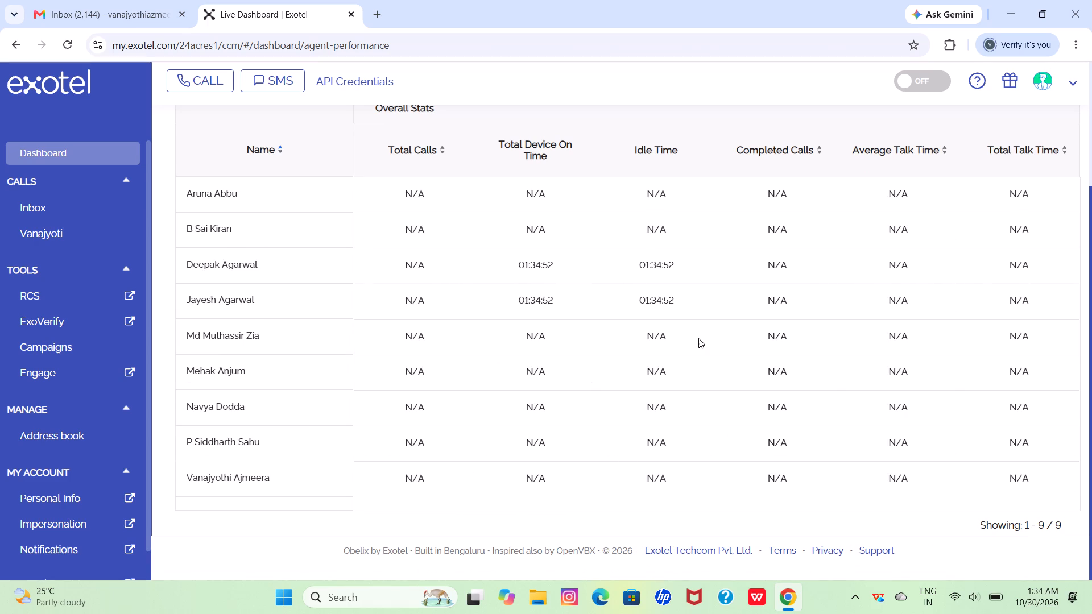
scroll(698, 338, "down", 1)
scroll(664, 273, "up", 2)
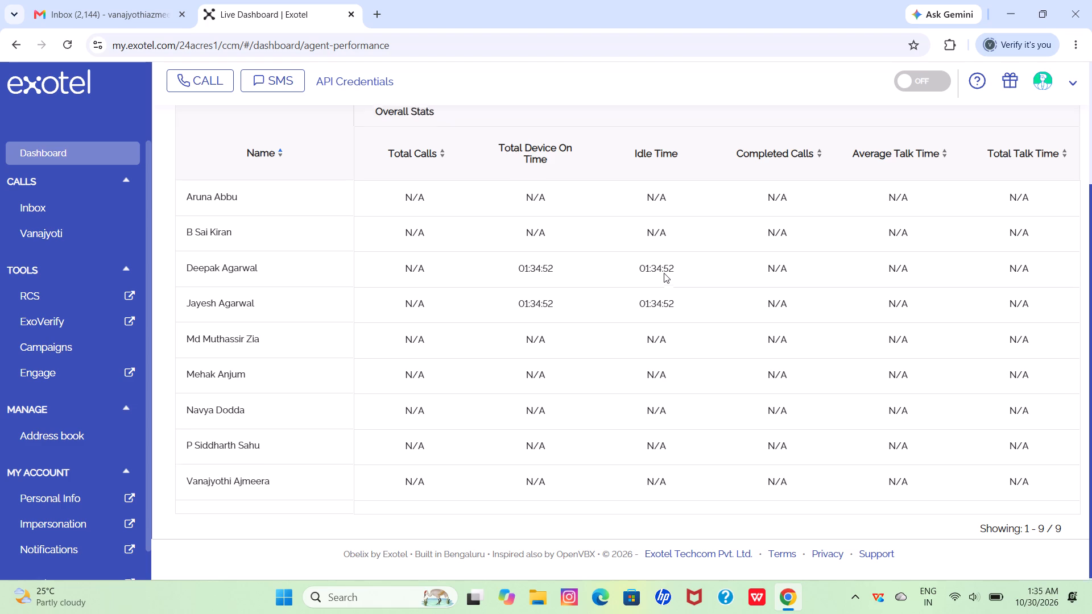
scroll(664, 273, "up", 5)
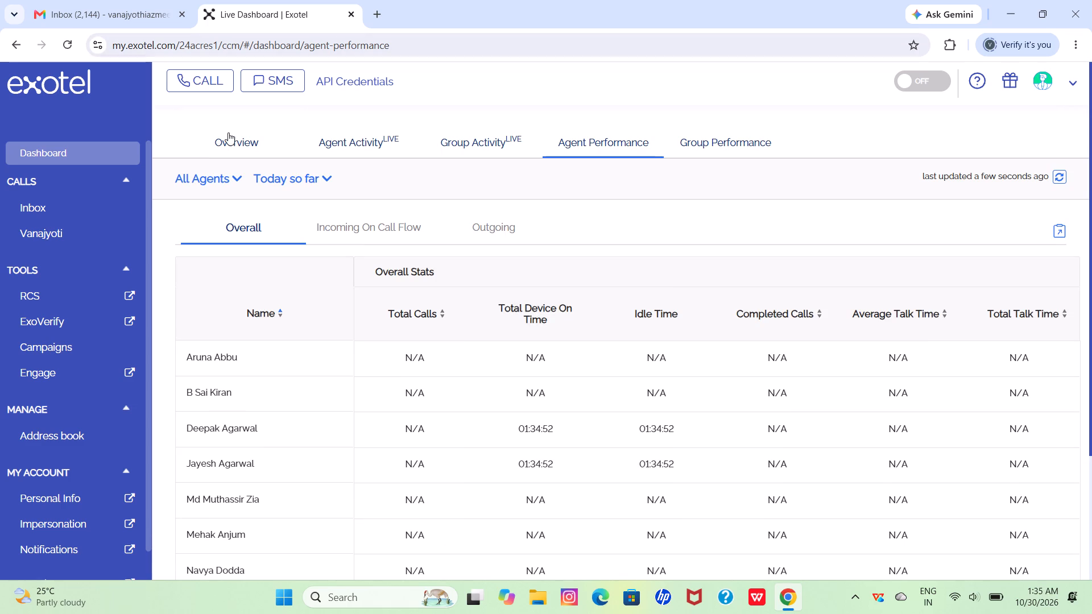
Open a new browser tab and close the Exotel Live Dashboard tab.
left_click(371, 14)
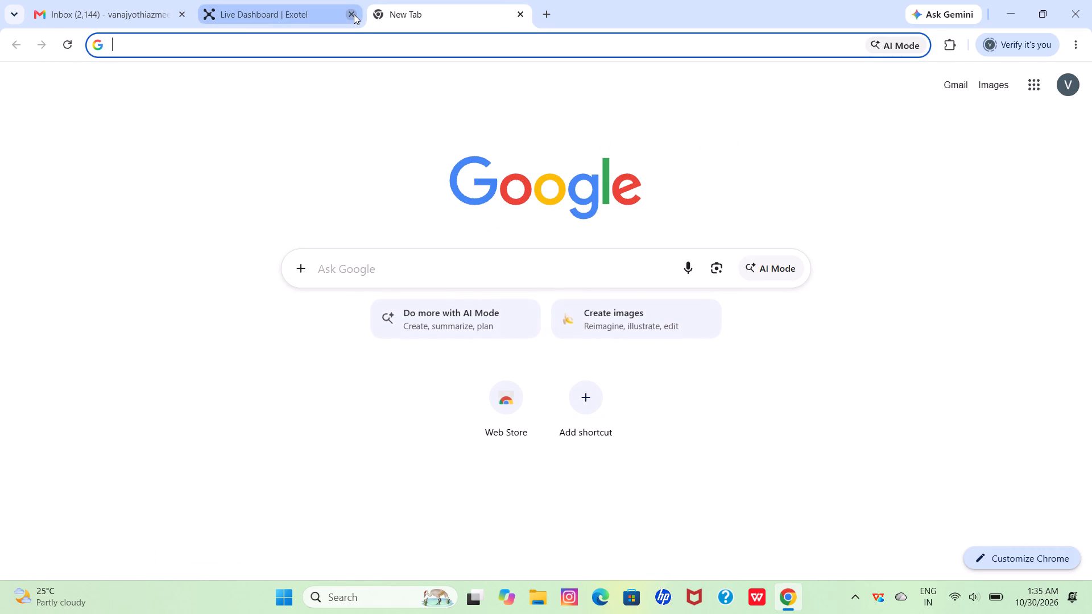
left_click(354, 14)
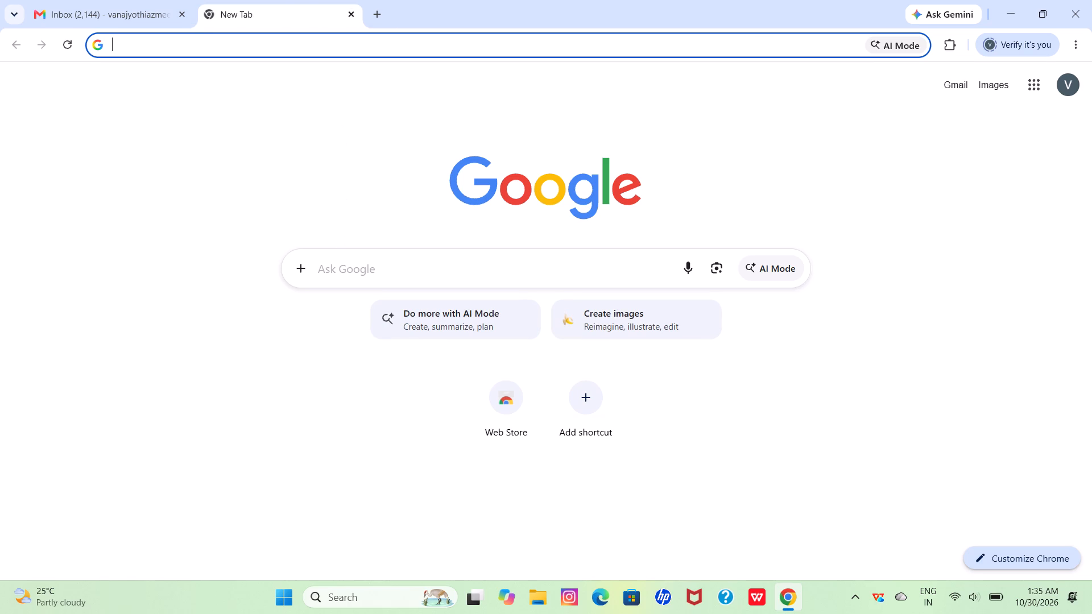
Start a Google search on the new tab page, bringing up the recent search suggestions.
left_click(348, 262)
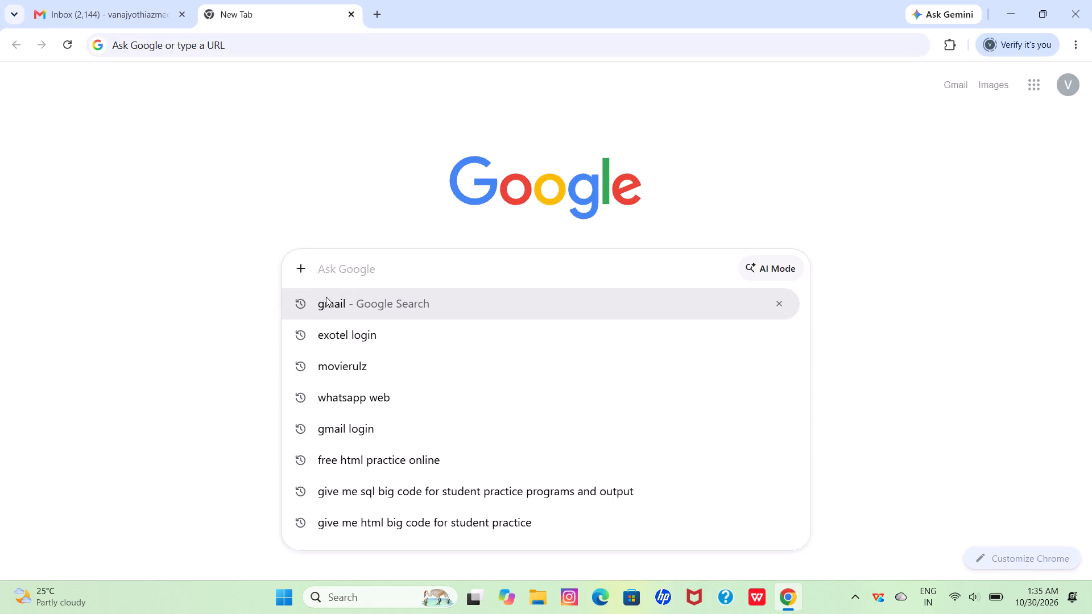
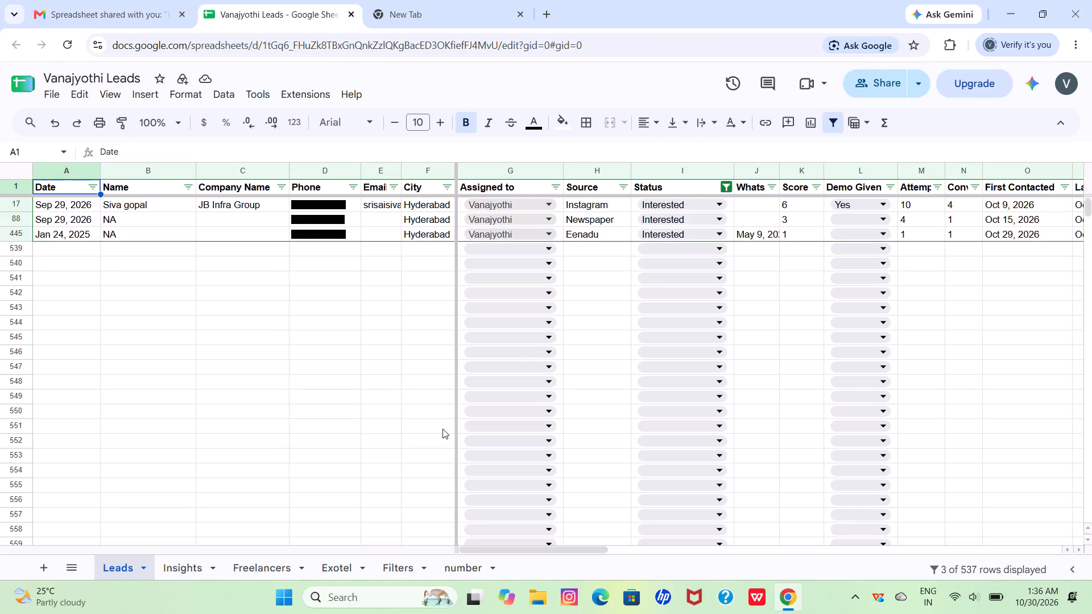
Set the Followup Date of the Interested lead in row 17 to Oct 30, 2026.
scroll(694, 314, "left", 6)
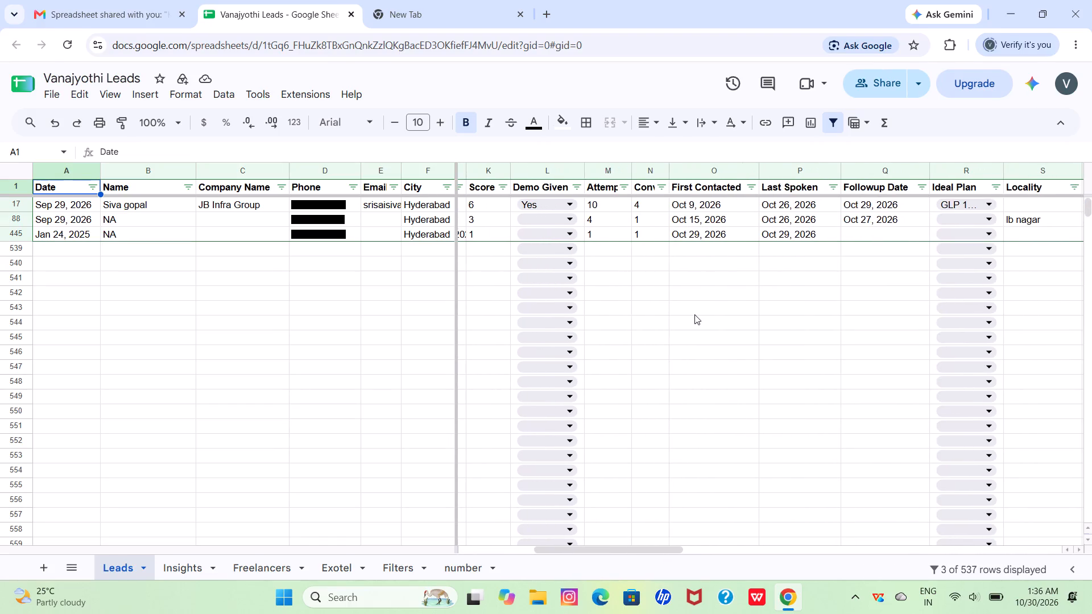
scroll(694, 314, "left", 2)
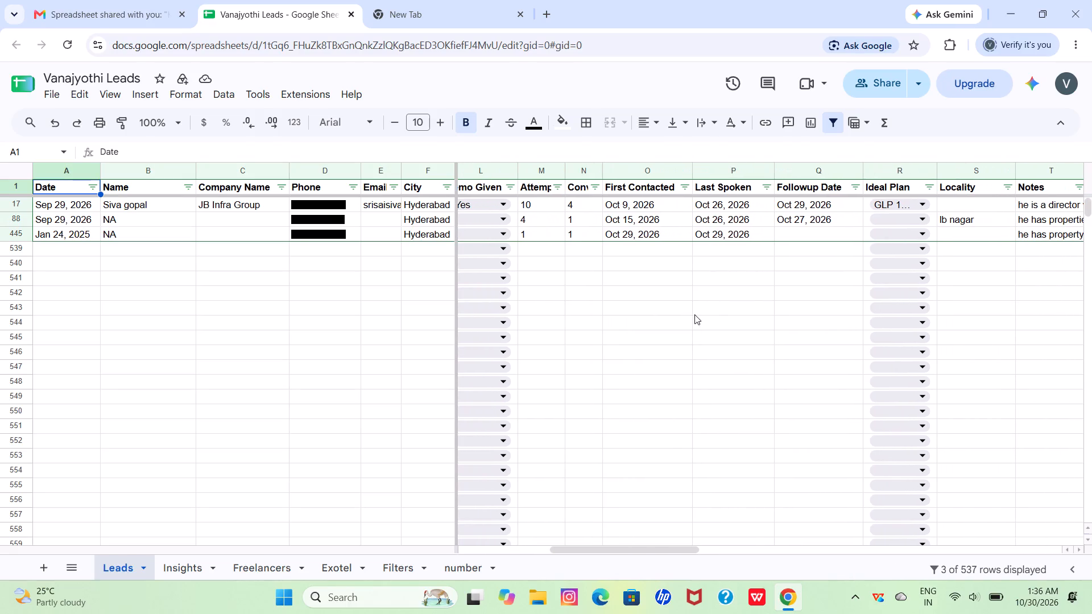
left_click(817, 201)
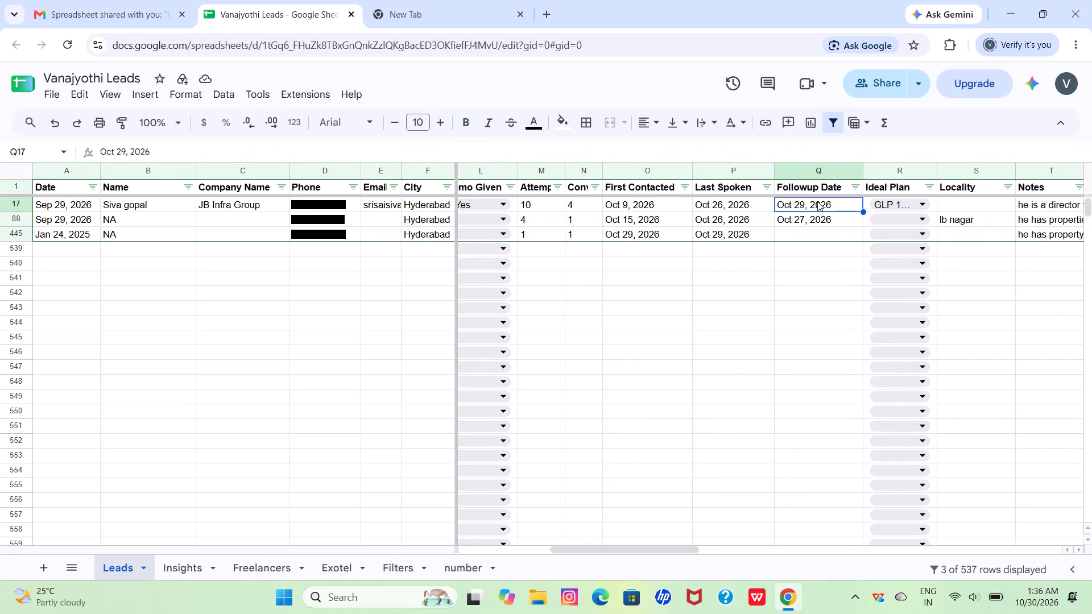
key("ctrl+c")
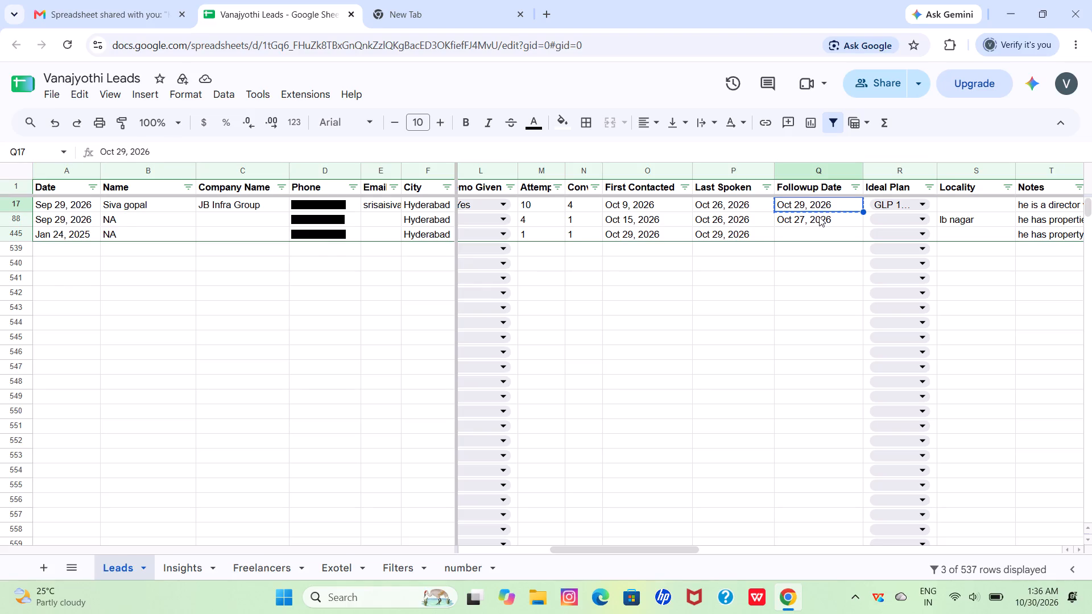
left_click(818, 222)
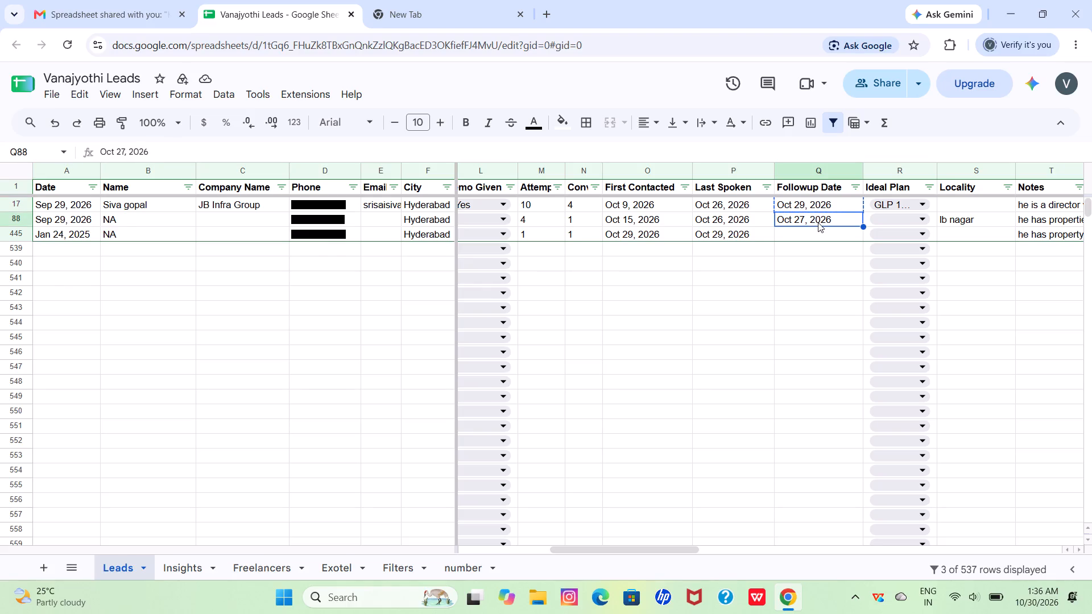
double_click(810, 205)
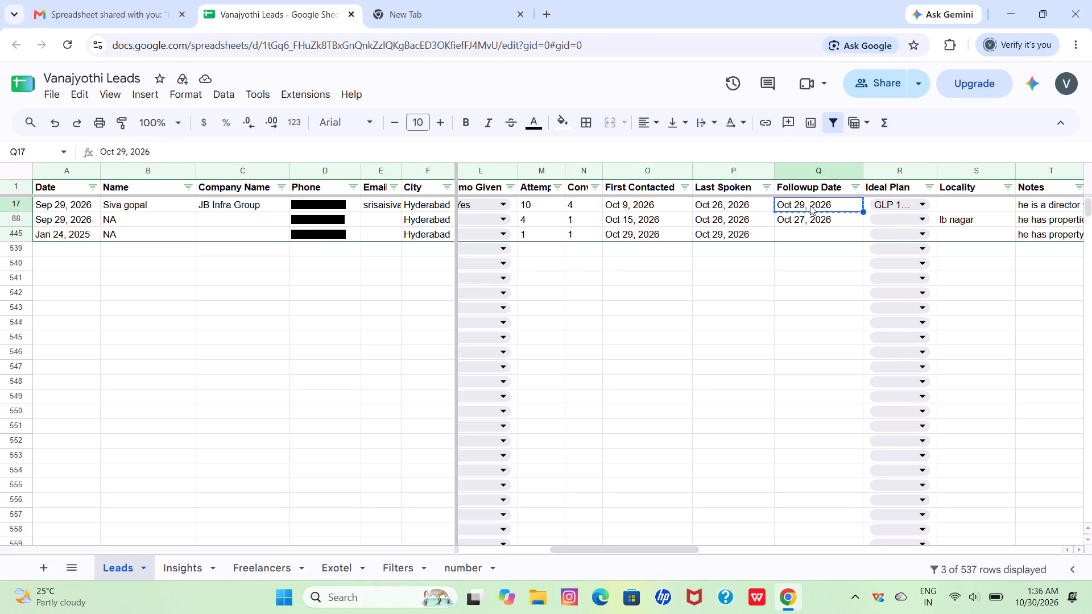
left_click(858, 351)
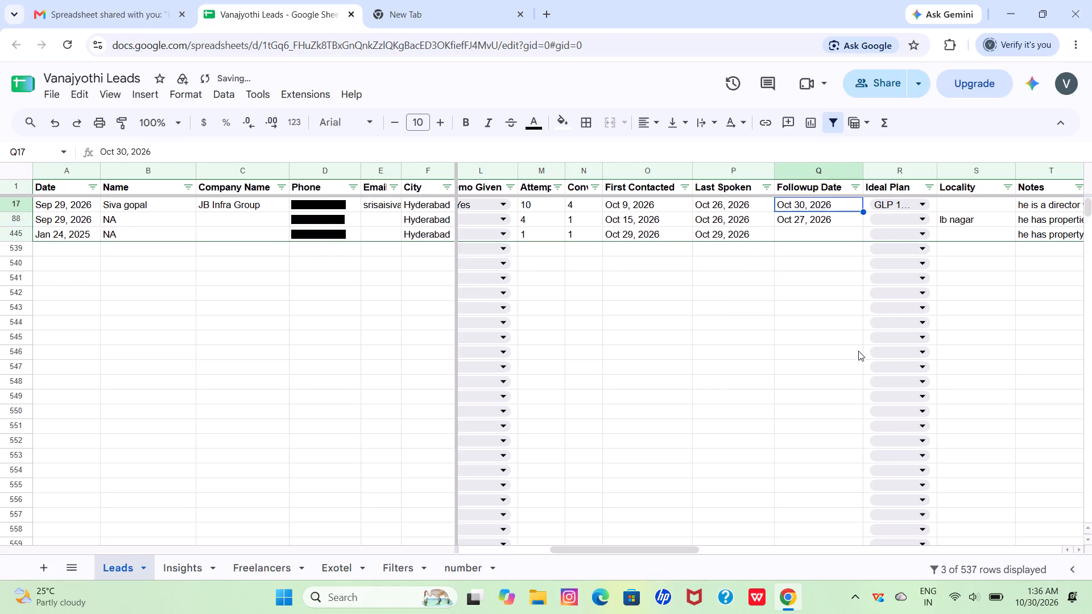
Copy the Oct 30, 2026 Followup Date from row 17 to the Interested leads in rows 88 and 445.
left_click(830, 218)
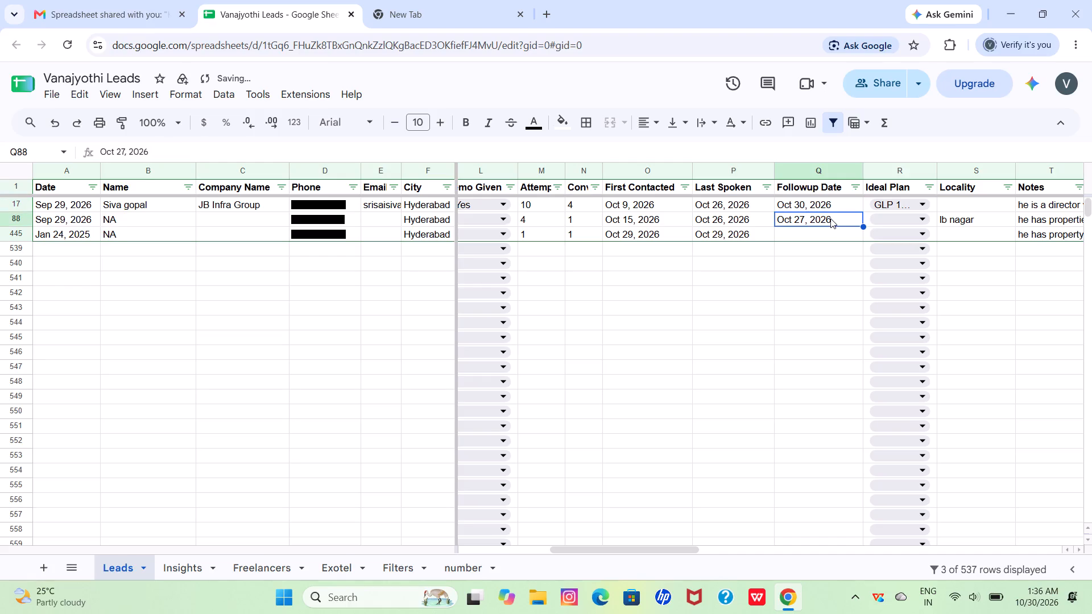
left_click(817, 210)
left_click(810, 199)
key("ctrl+c")
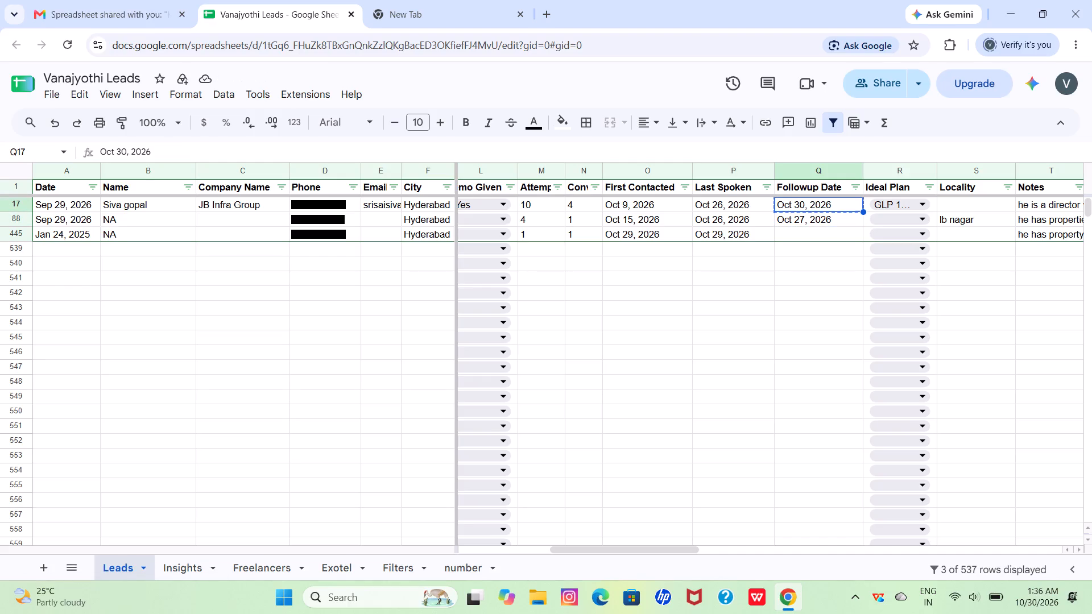
left_click(811, 217)
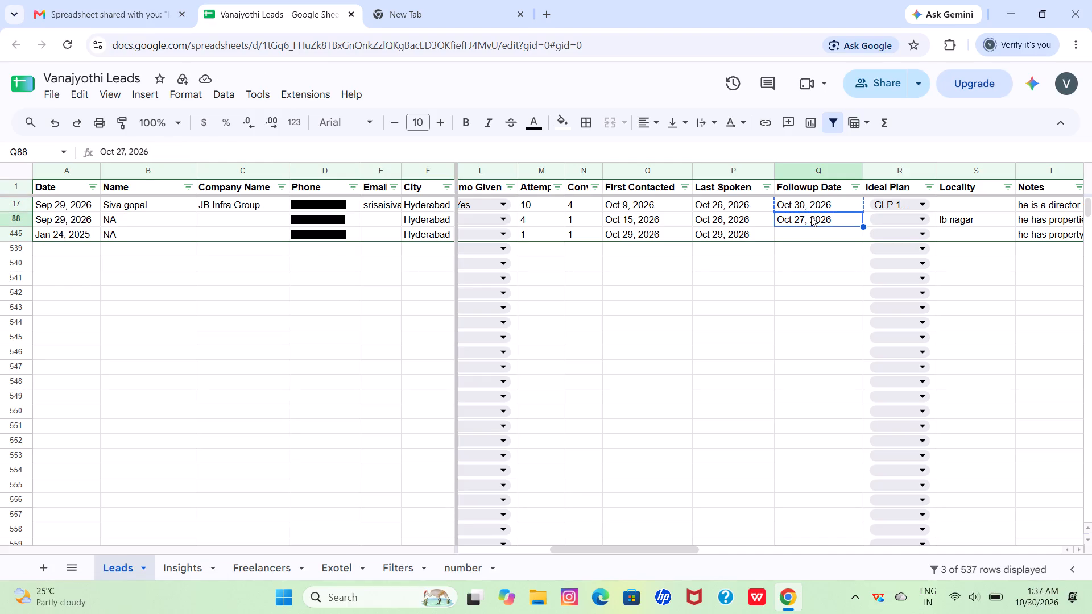
key("ctrl+v")
left_click(810, 227)
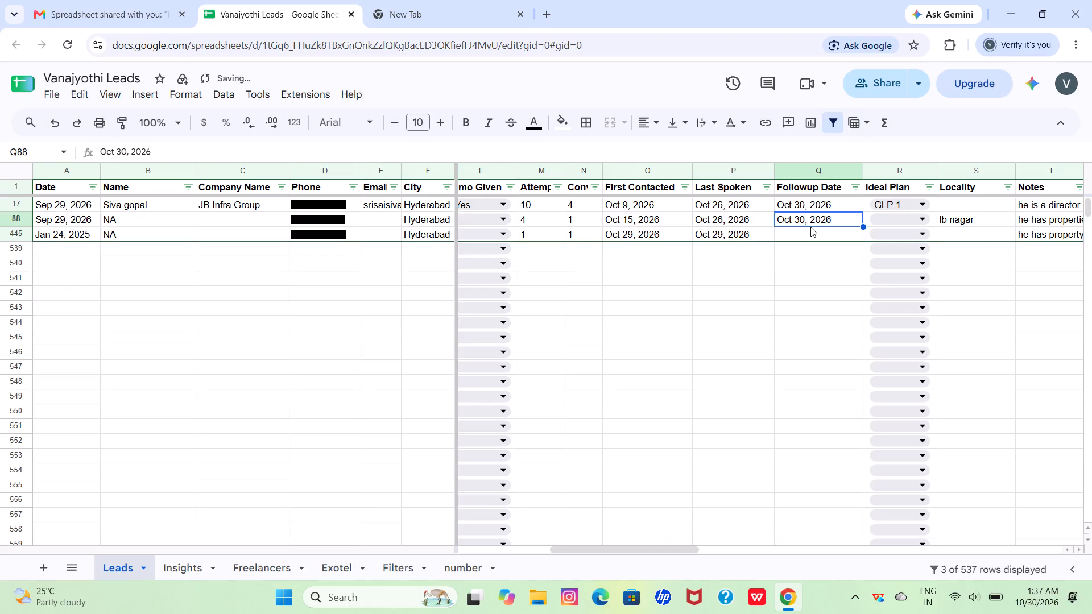
left_click(810, 234)
key("ctrl+v")
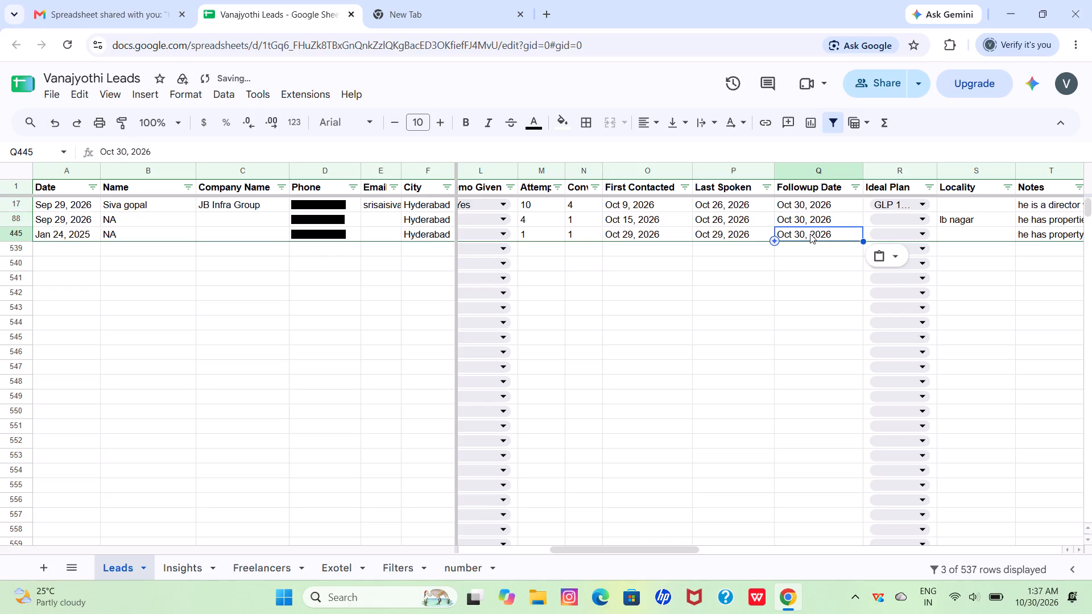
Reset the Leads sheet's filter and filter the Status column to show only Call Back.
left_click(833, 124)
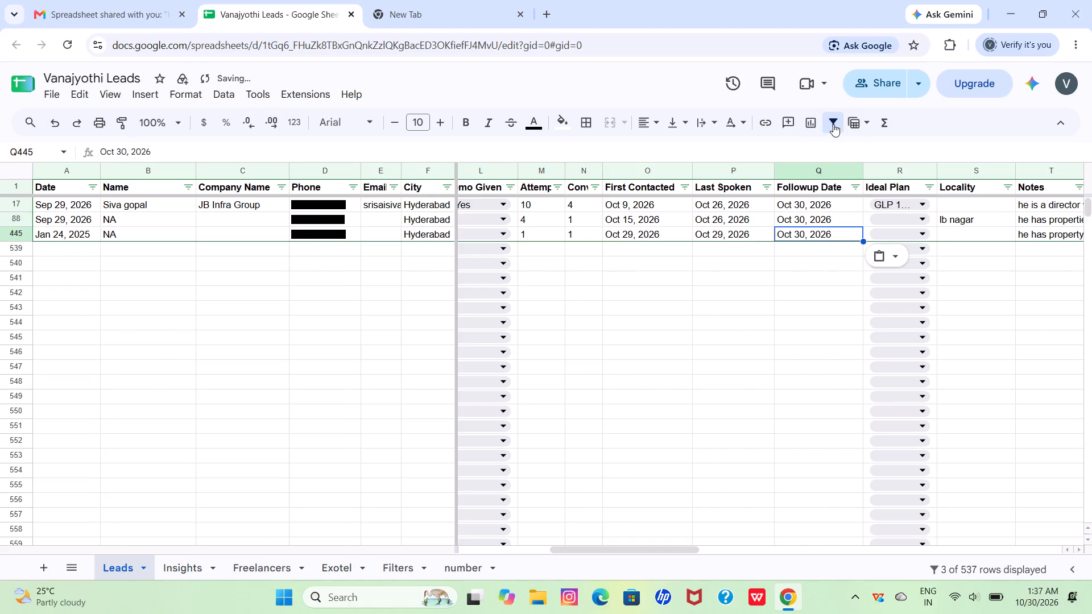
left_click(833, 124)
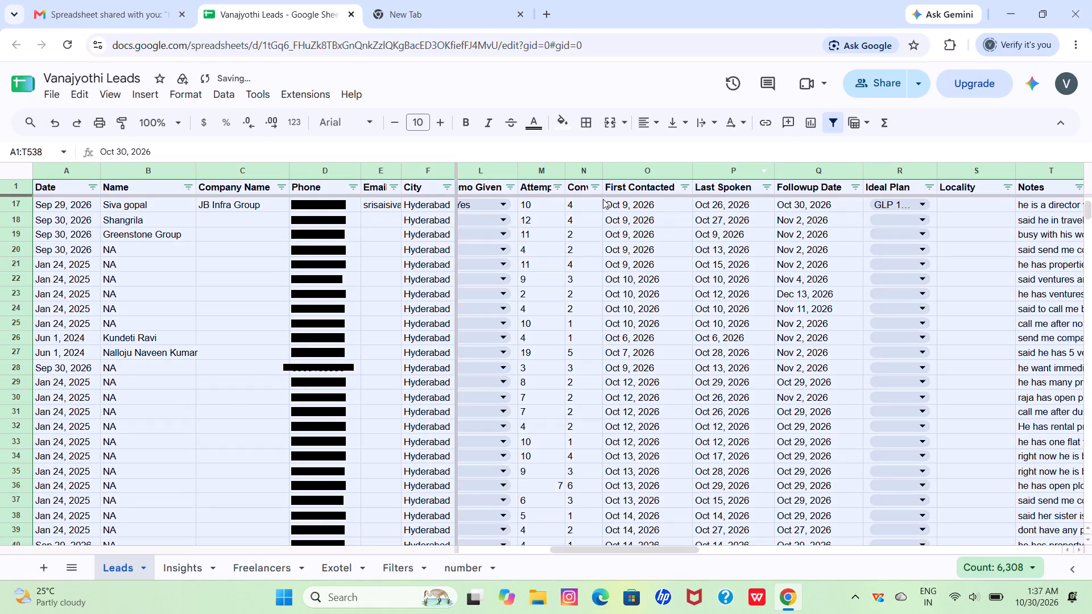
scroll(605, 202, "right", 6)
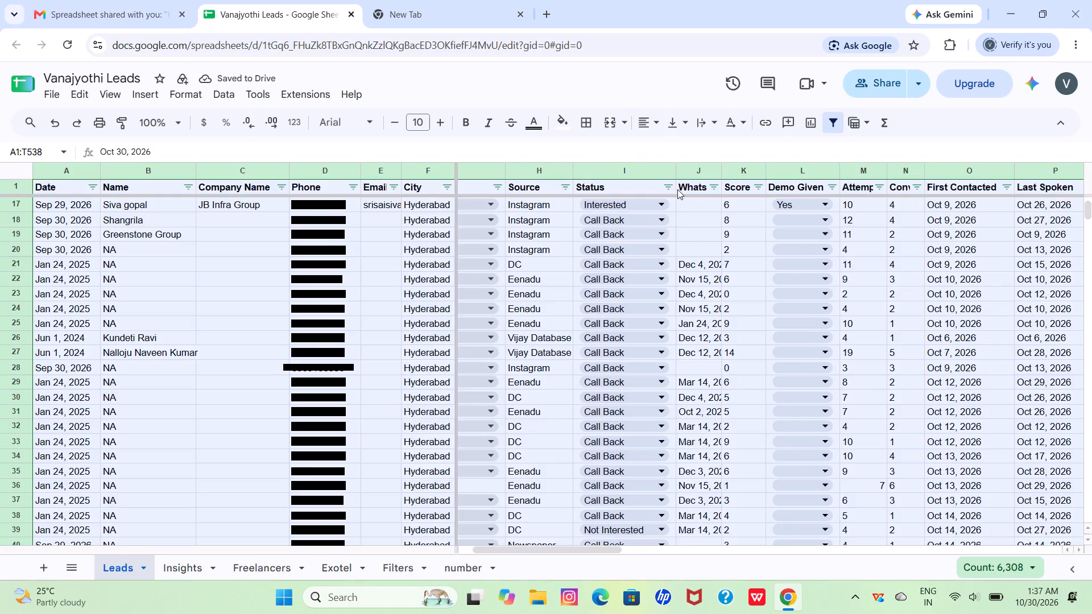
left_click(669, 189)
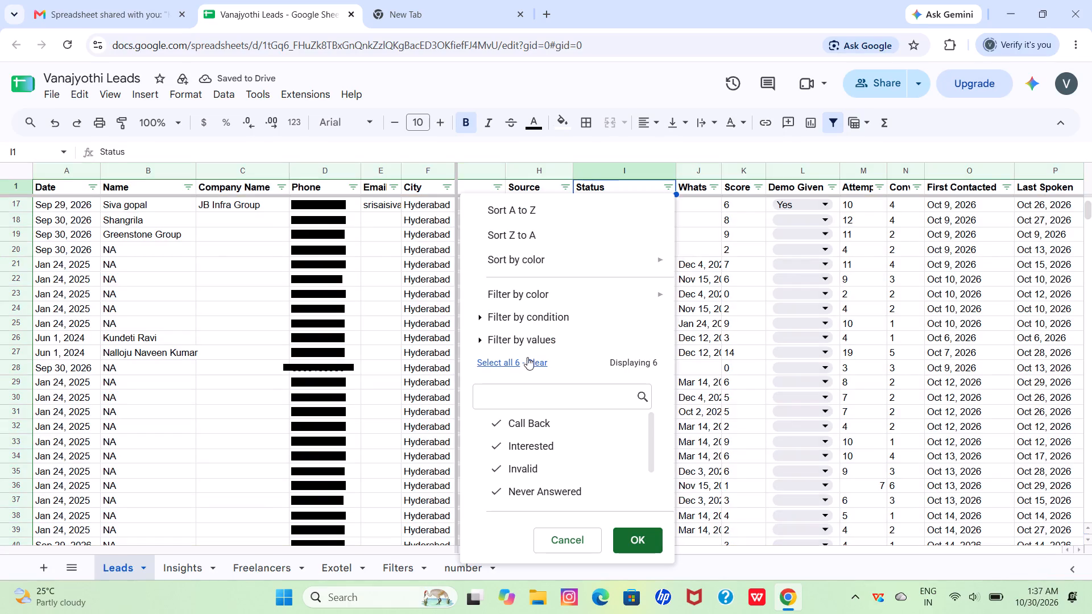
left_click(529, 366)
left_click(529, 421)
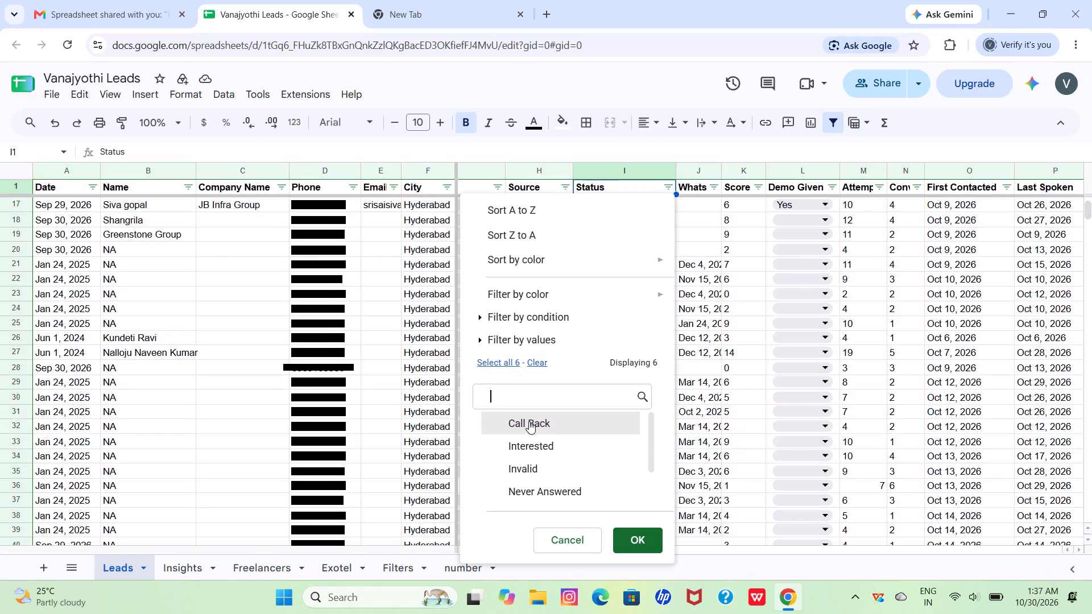
left_click(646, 536)
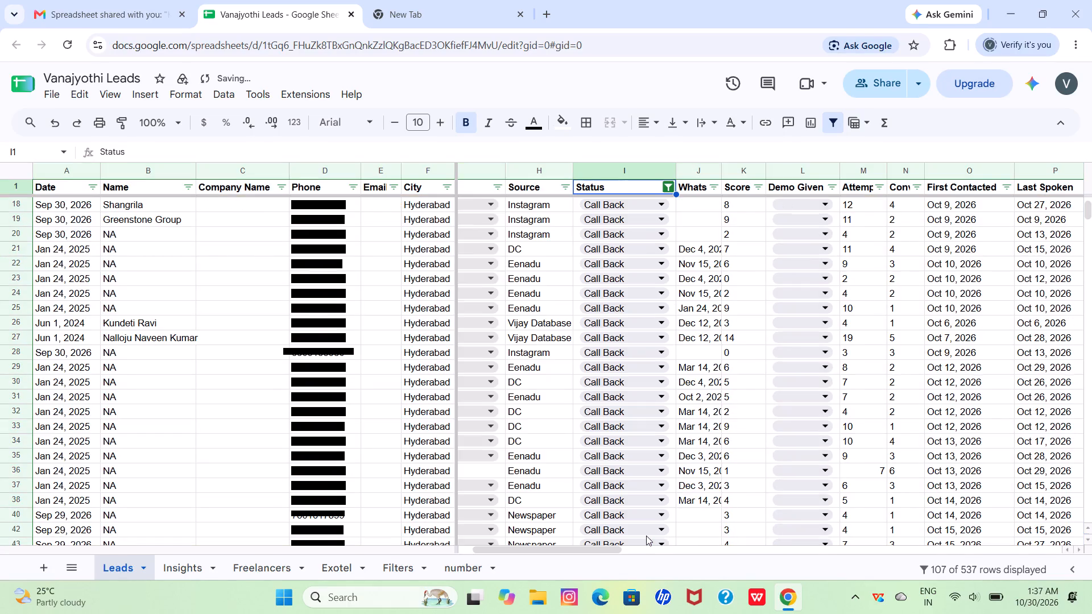
Set the Followup Date of the Call Back lead in row 31 to Oct 30, 2026.
scroll(646, 536, "left", 12)
scroll(646, 536, "right", 3)
scroll(646, 536, "up", 7)
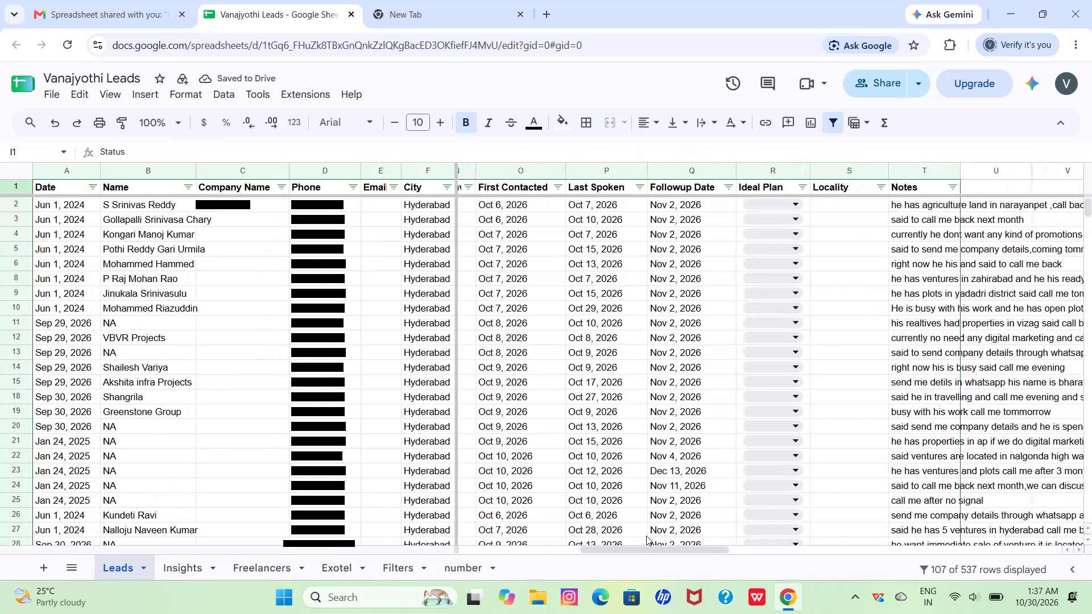
scroll(646, 536, "down", 6)
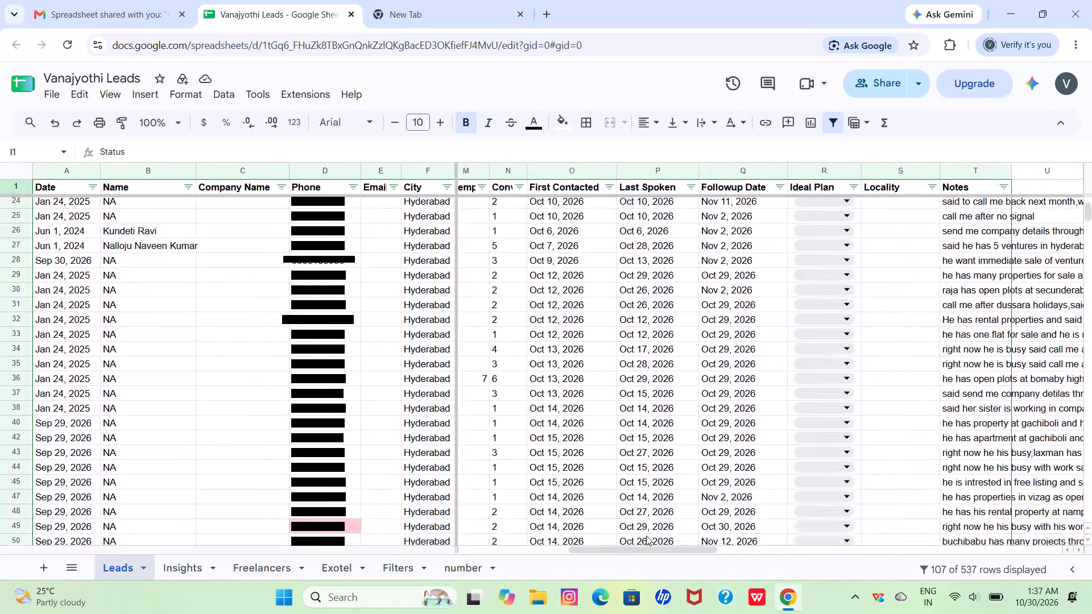
double_click(737, 302)
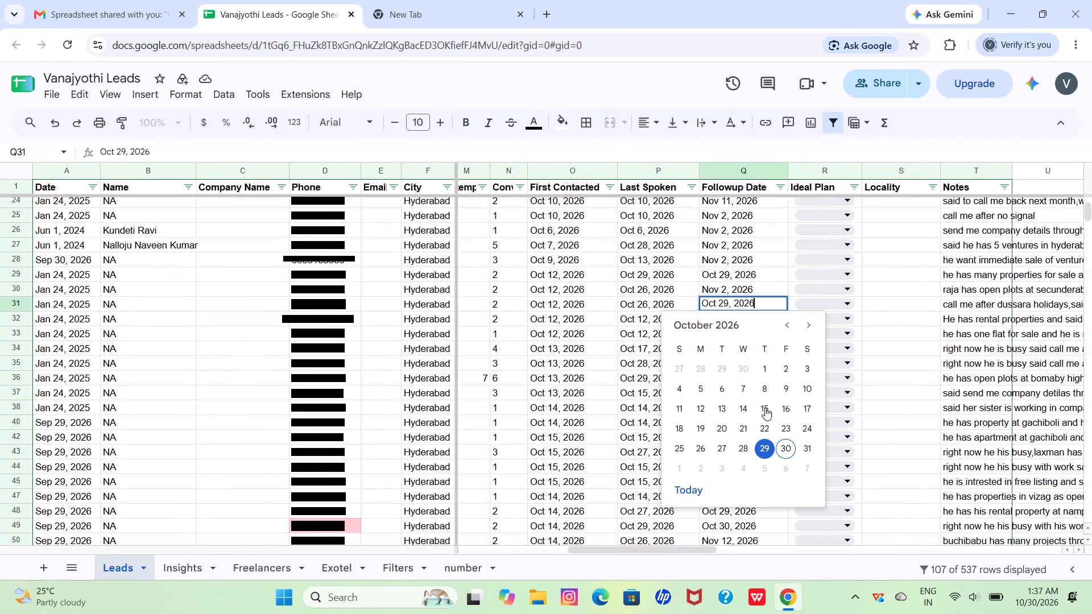
left_click(781, 446)
Set the Followup Date of the Call Back leads in rows 32 and 33 to Oct 30, 2026.
scroll(781, 446, "left", 4)
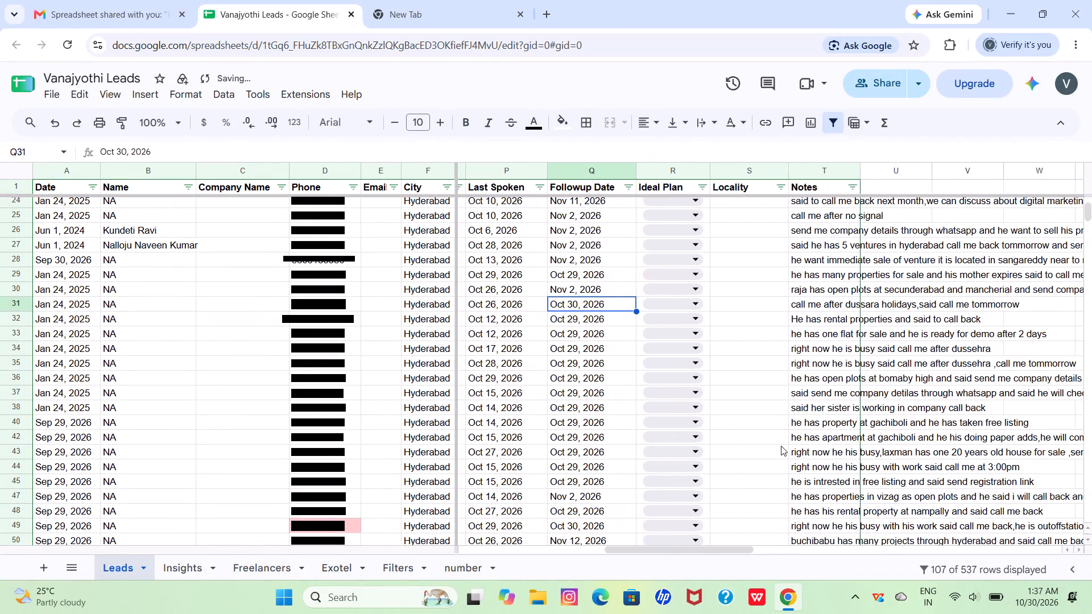
scroll(805, 422, "down", 2)
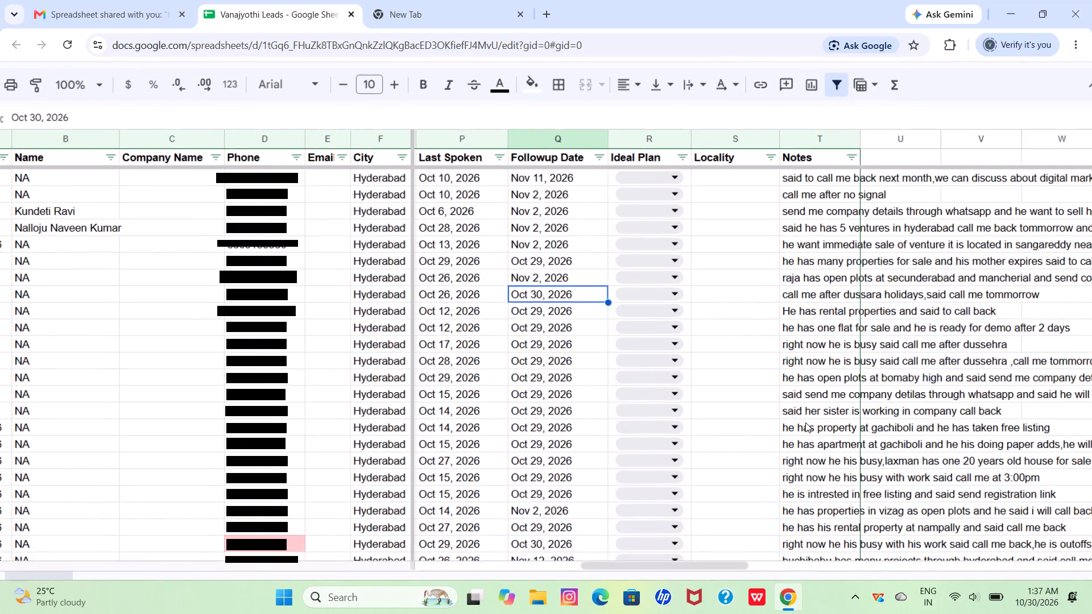
scroll(704, 321, "down", 3)
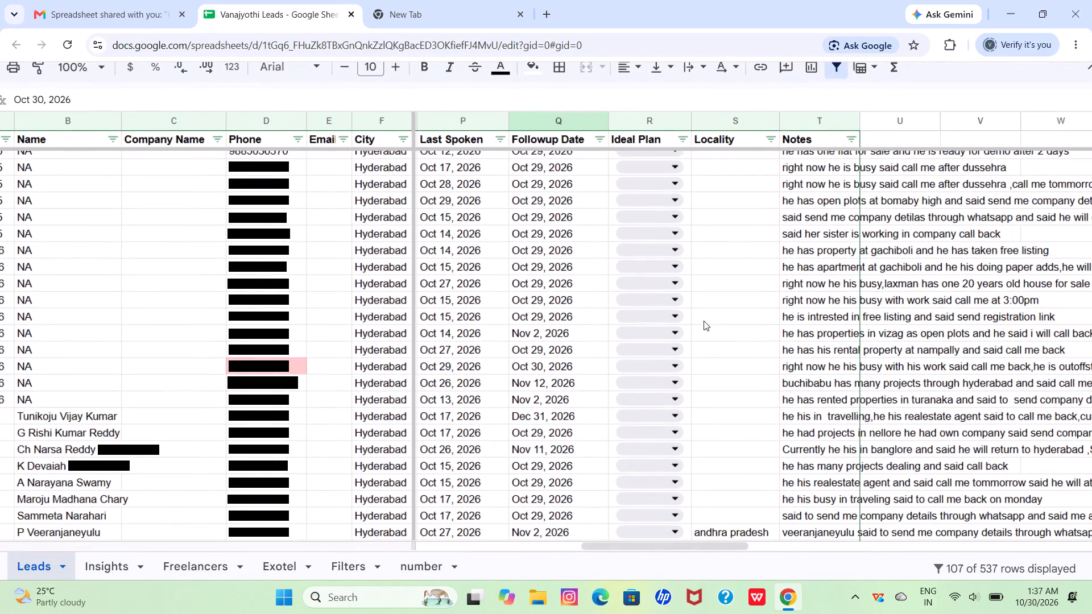
scroll(599, 202, "up", 2)
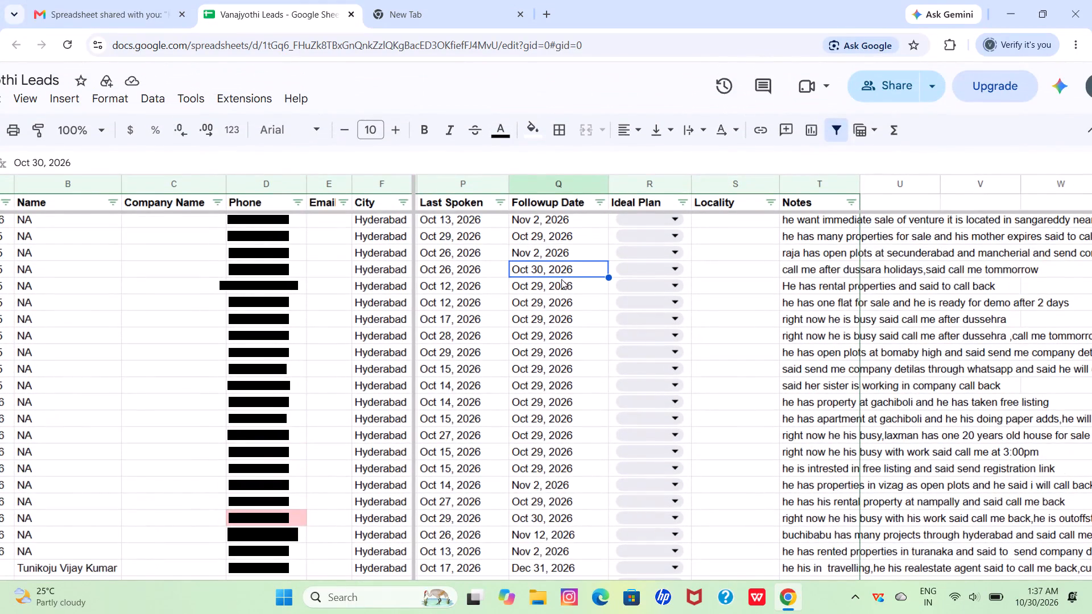
double_click(561, 281)
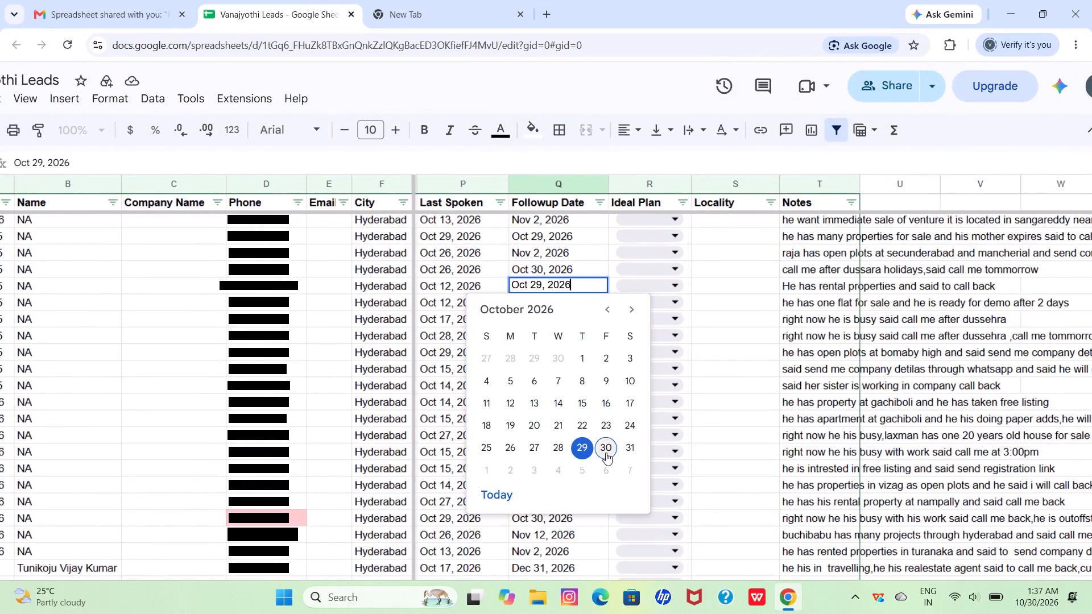
left_click(606, 453)
double_click(644, 301)
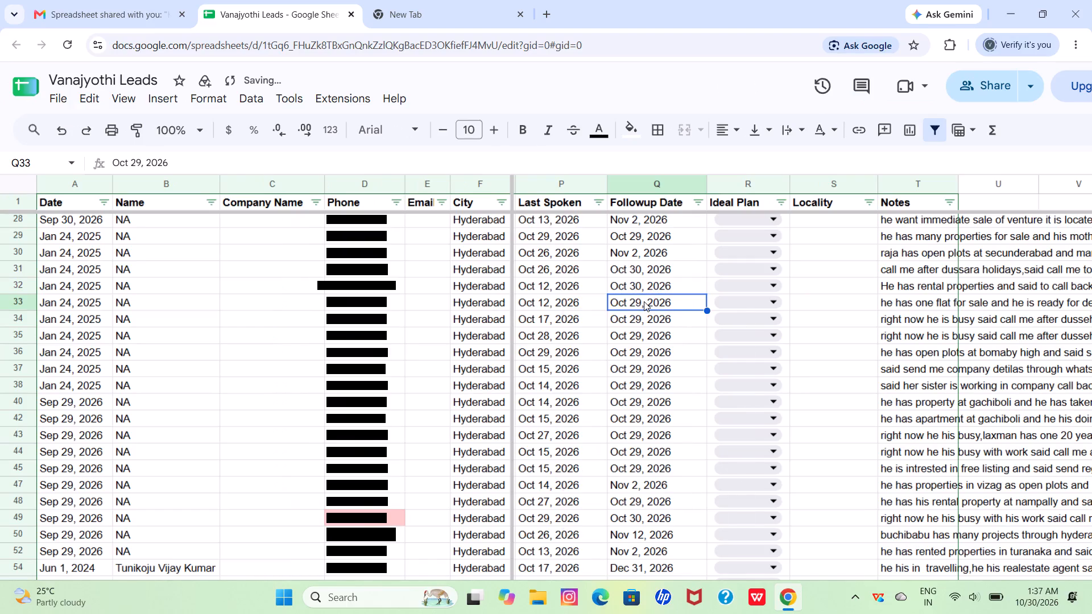
left_click(702, 463)
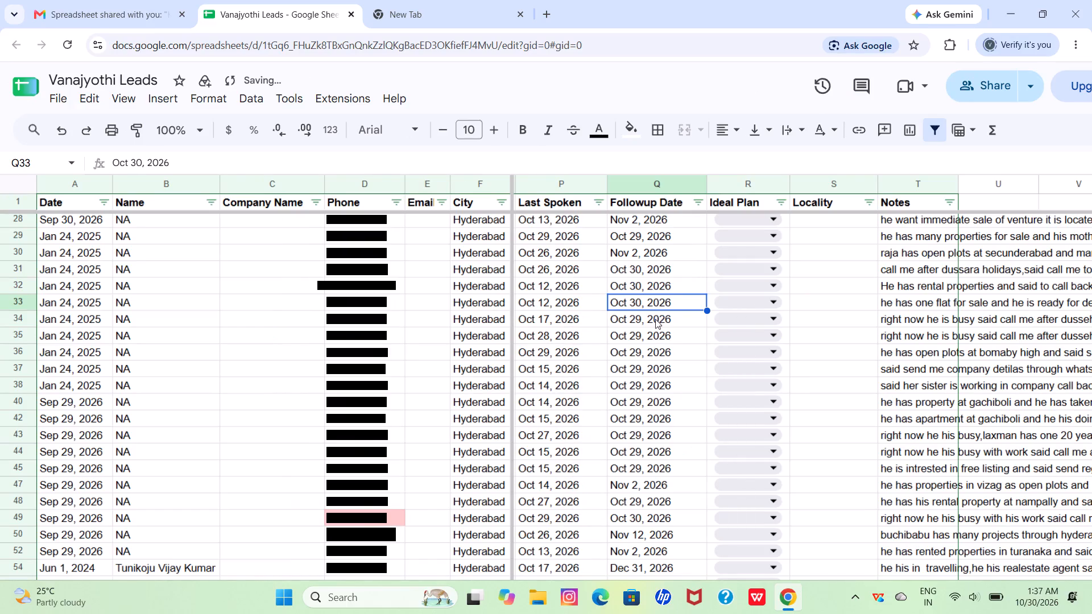
Set the Followup Date of the Call Back leads in rows 34 to 38 and row 40 to Oct 30, 2026.
double_click(650, 319)
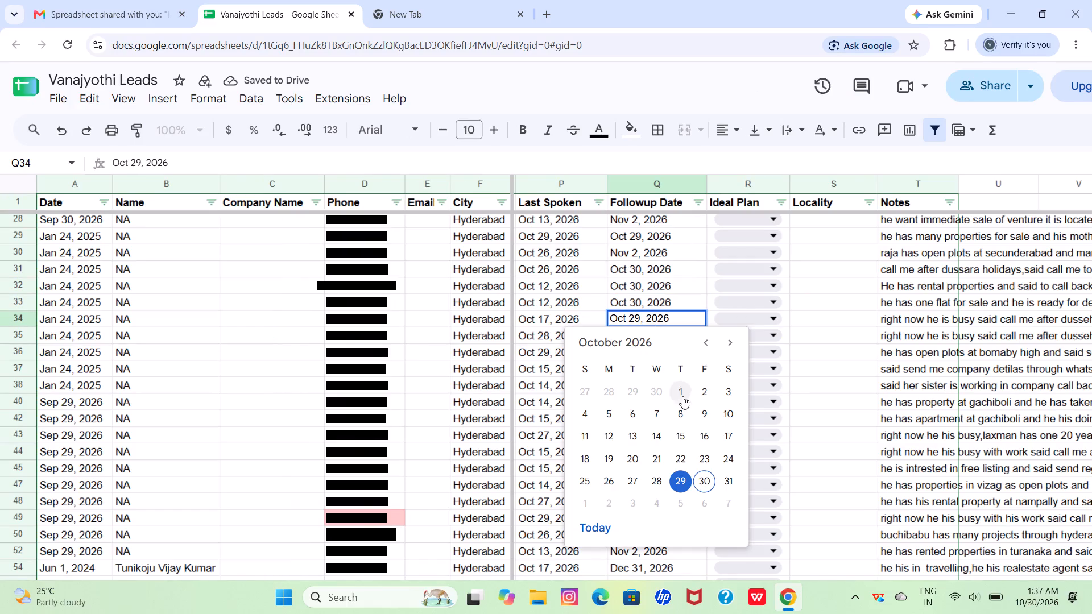
left_click(704, 483)
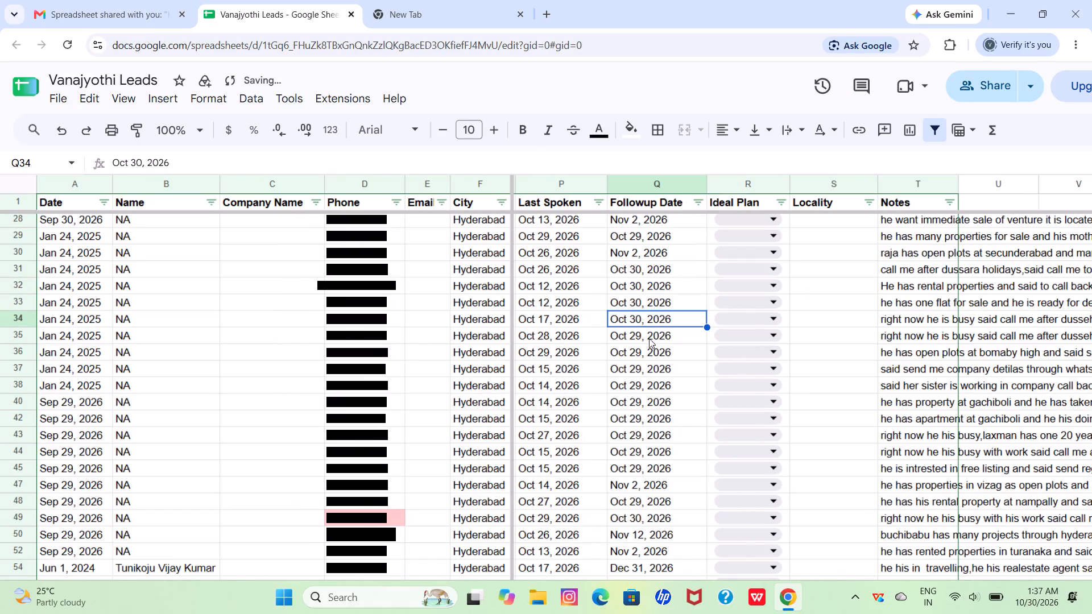
double_click(648, 334)
left_click(696, 492)
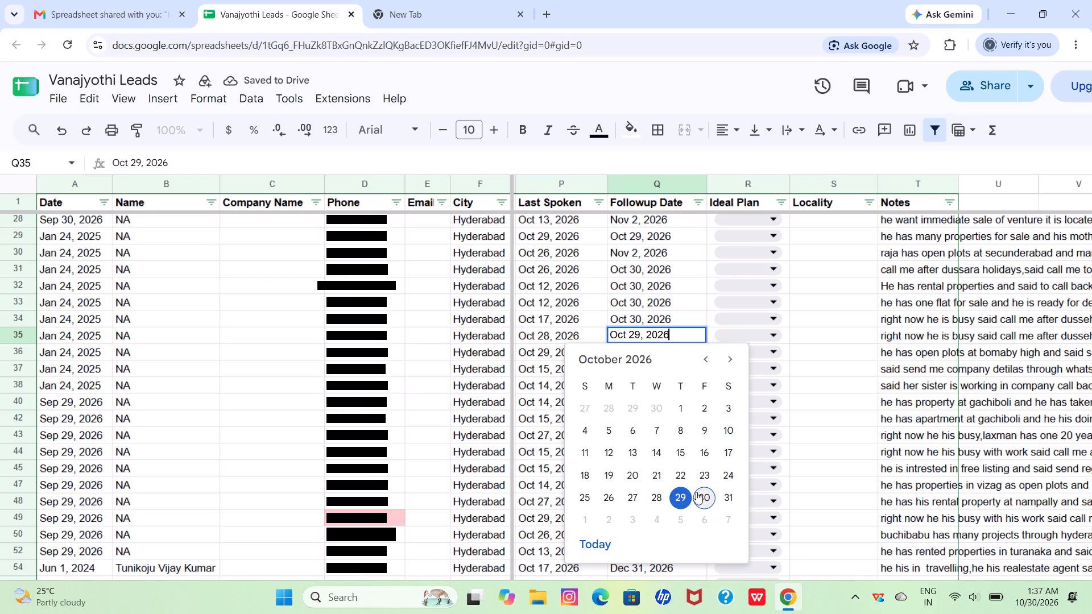
double_click(644, 352)
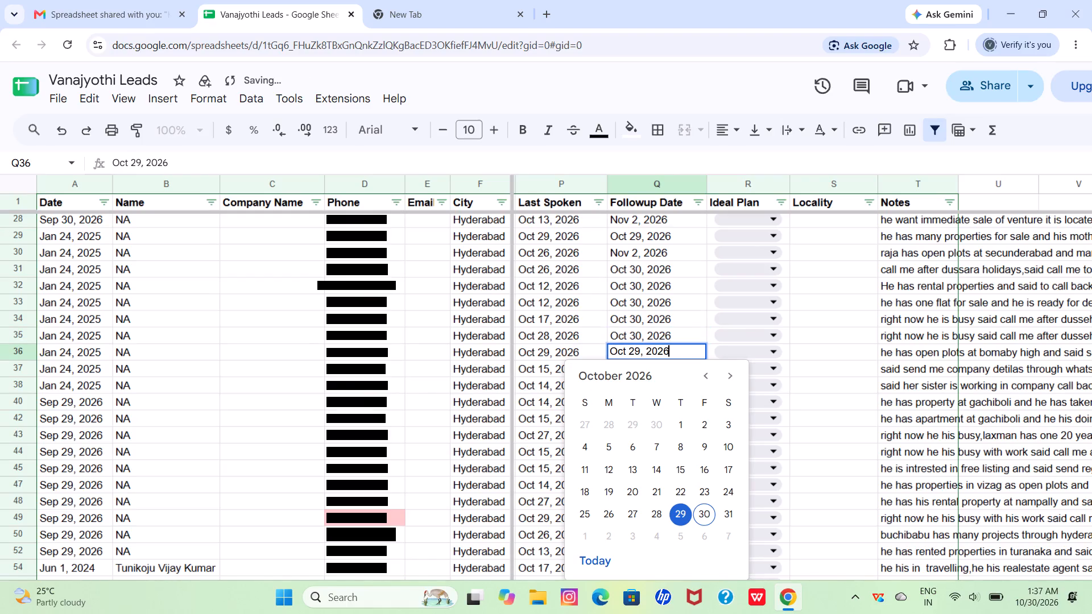
left_click(706, 513)
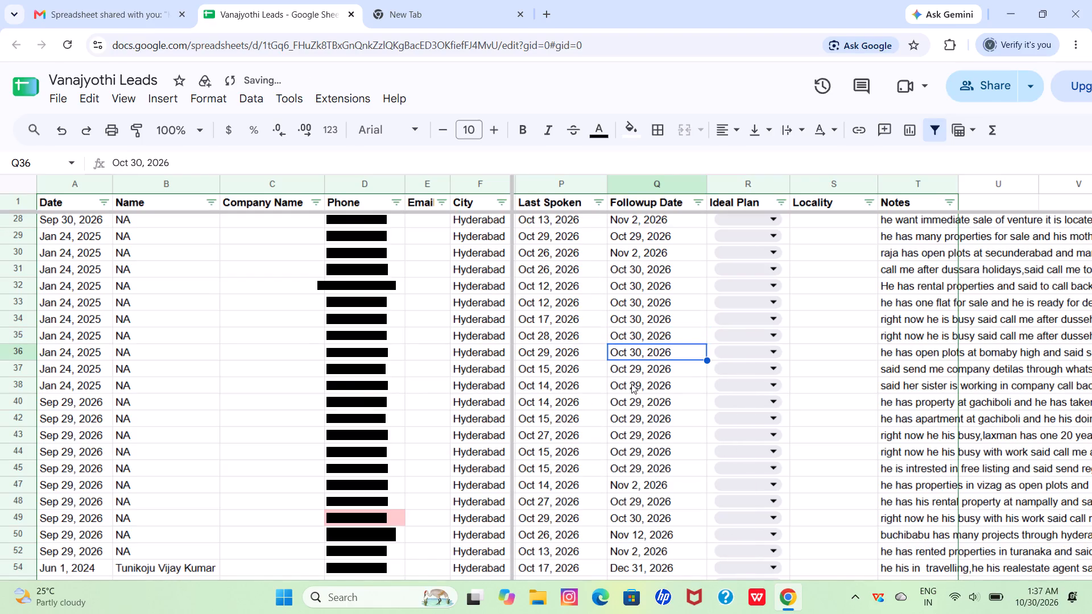
double_click(628, 371)
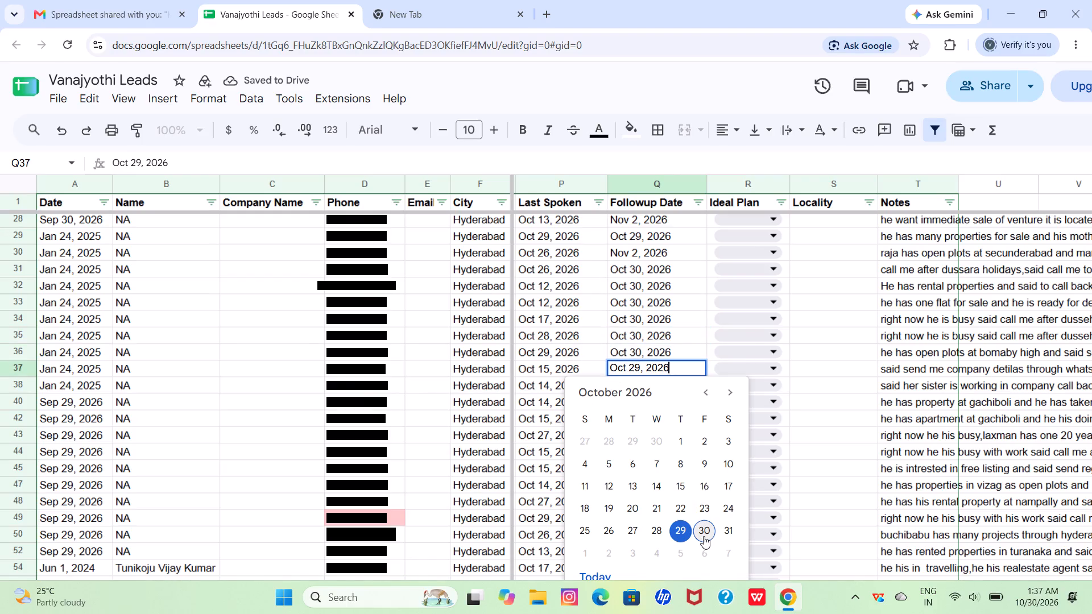
left_click(704, 536)
double_click(632, 391)
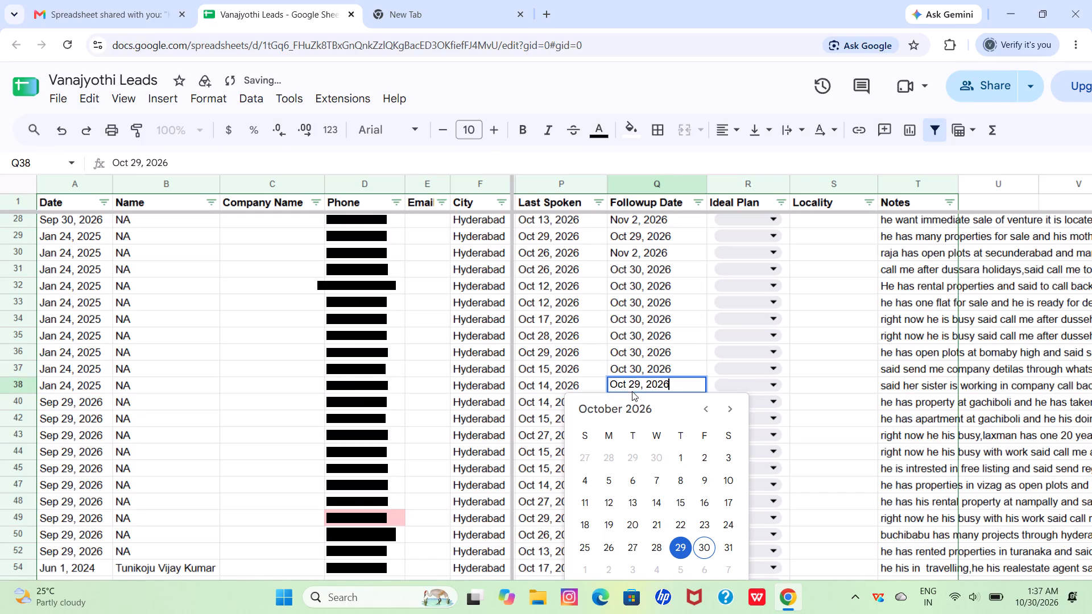
left_click(706, 550)
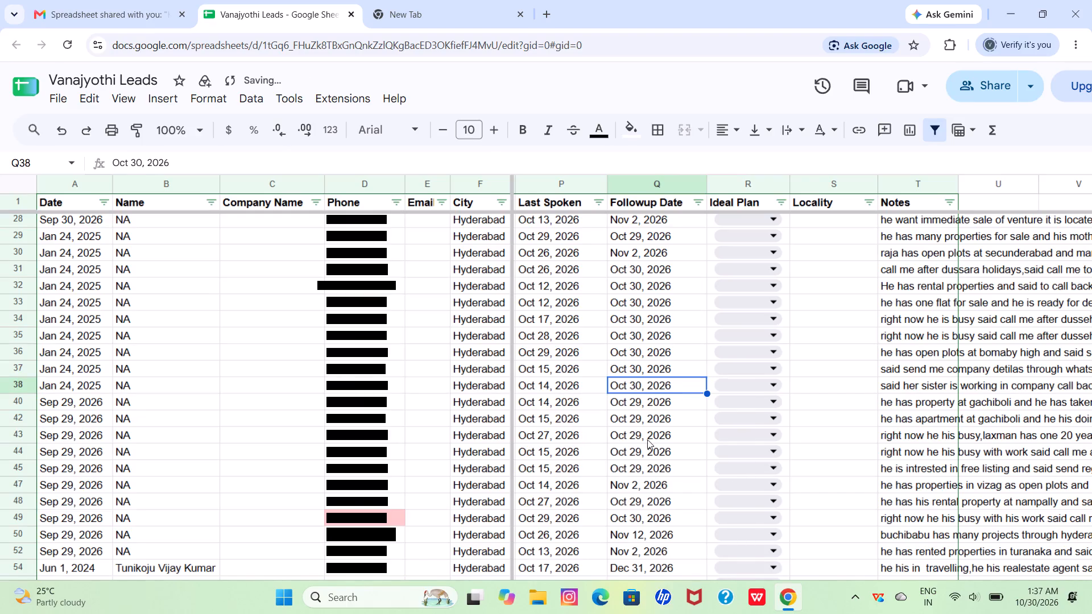
double_click(643, 402)
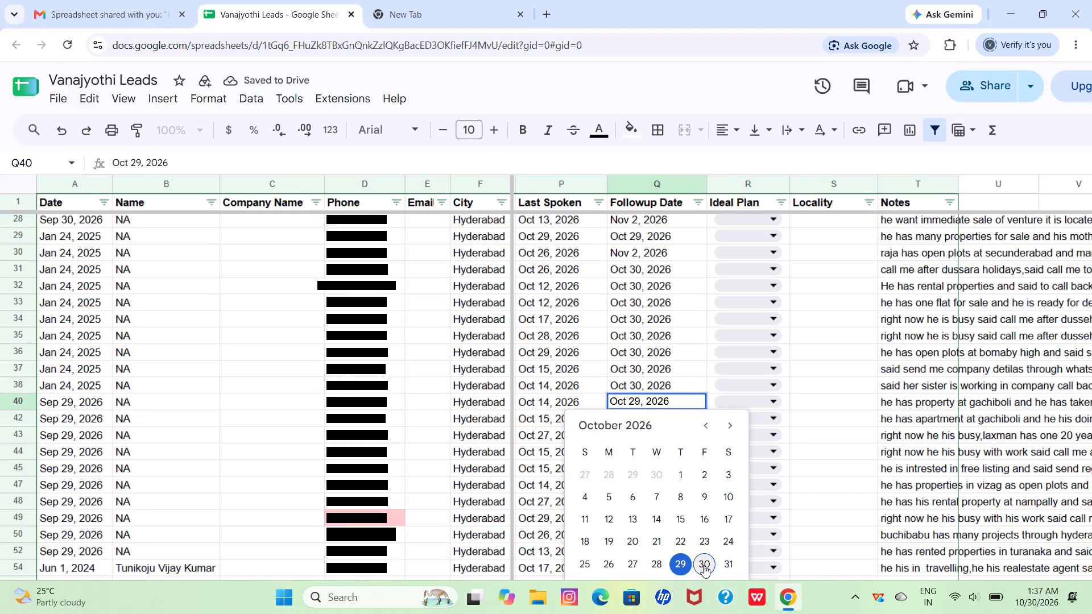
left_click(704, 565)
Set the Followup Date of the Call Back leads in rows 42 to 45 and row 48 to Oct 30, 2026.
scroll(704, 565, "down", 3)
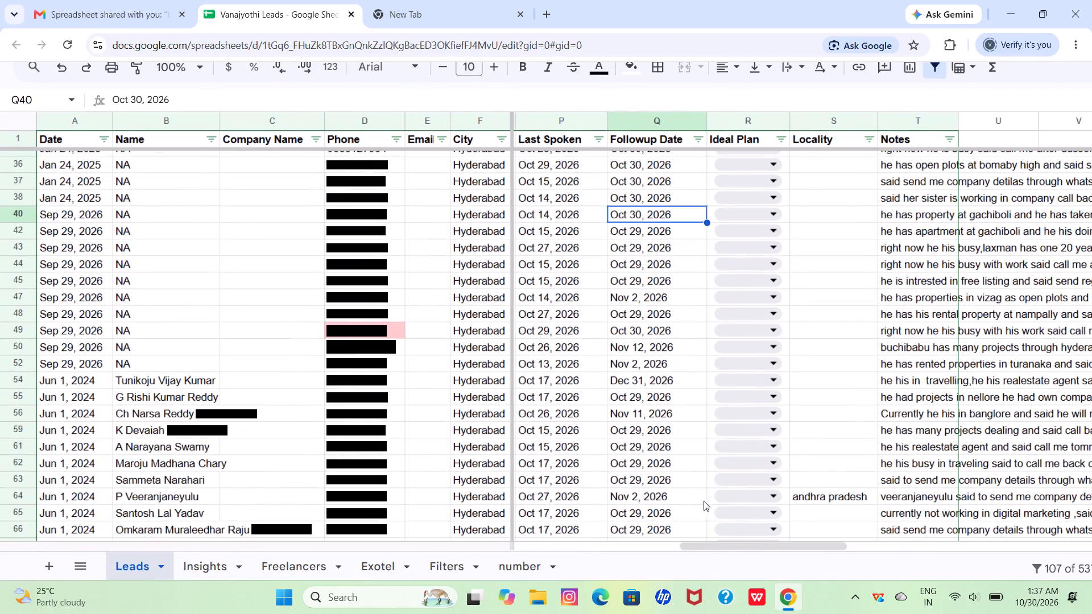
left_click(659, 224)
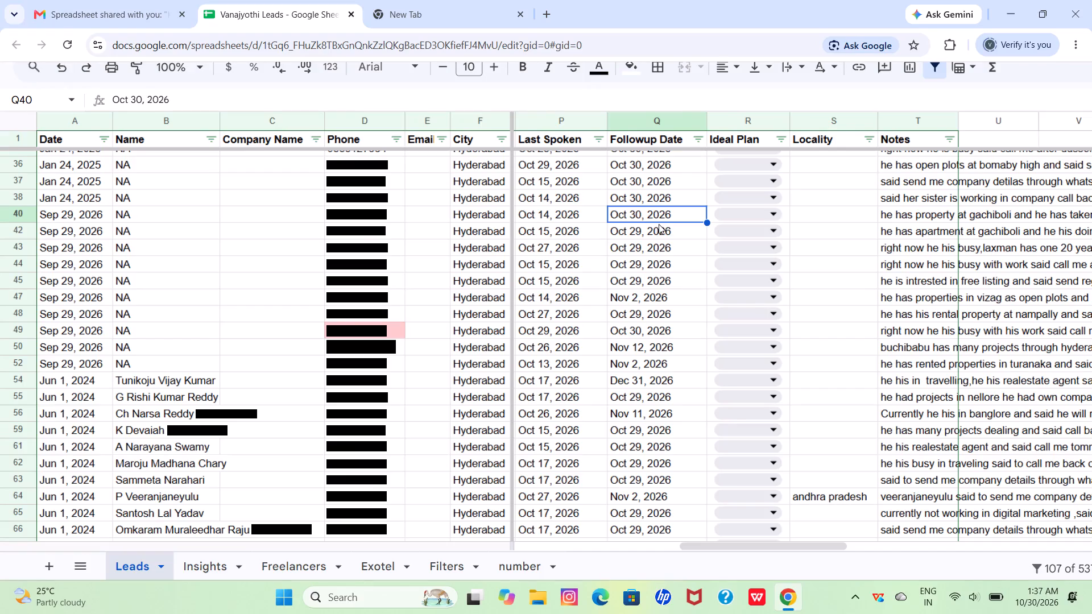
double_click(657, 231)
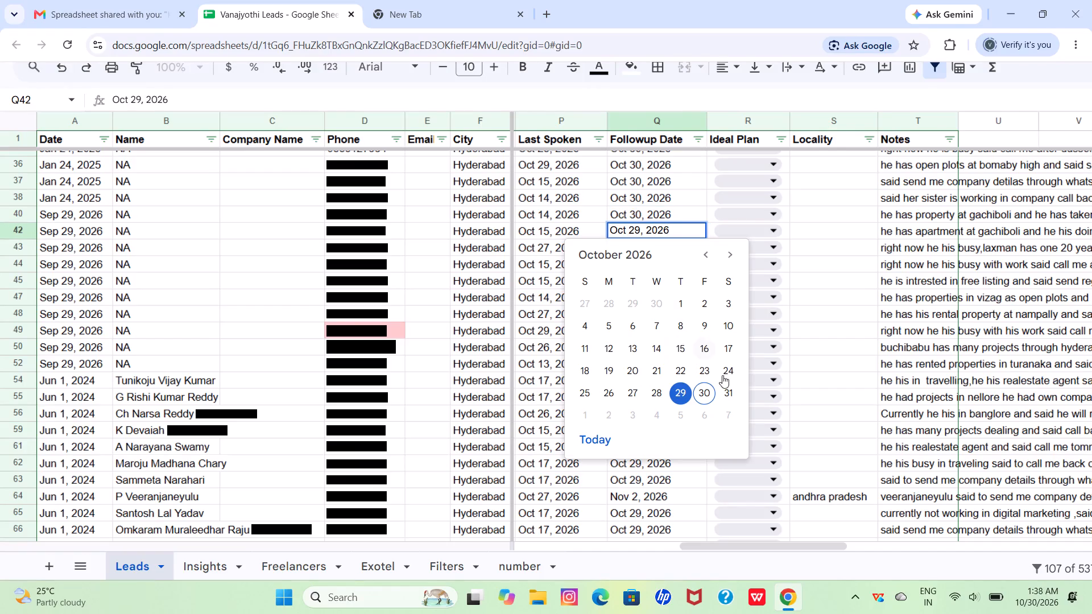
left_click(705, 394)
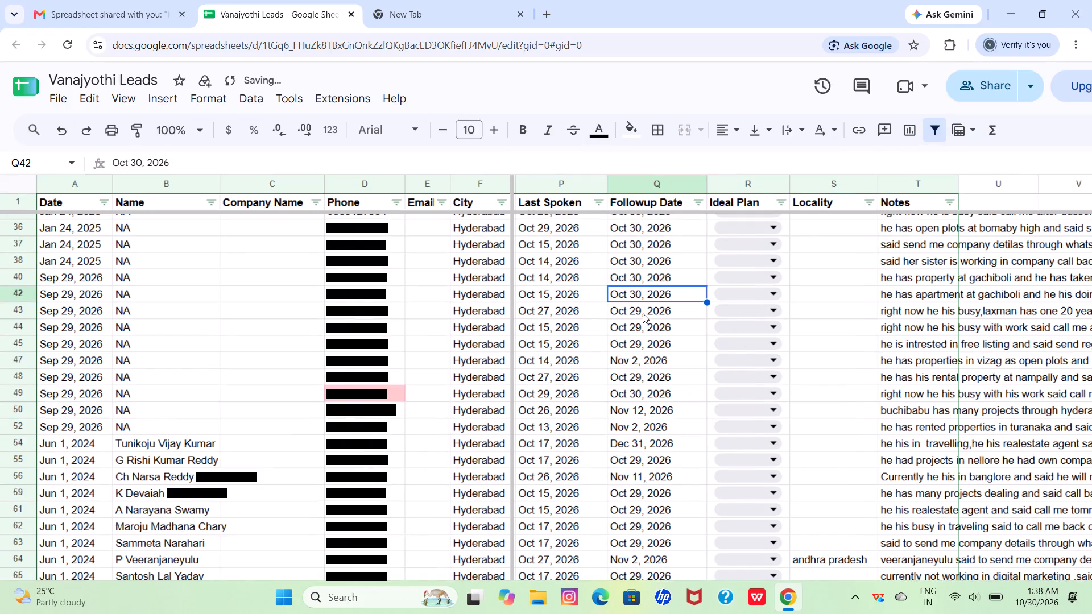
double_click(643, 313)
left_click(708, 476)
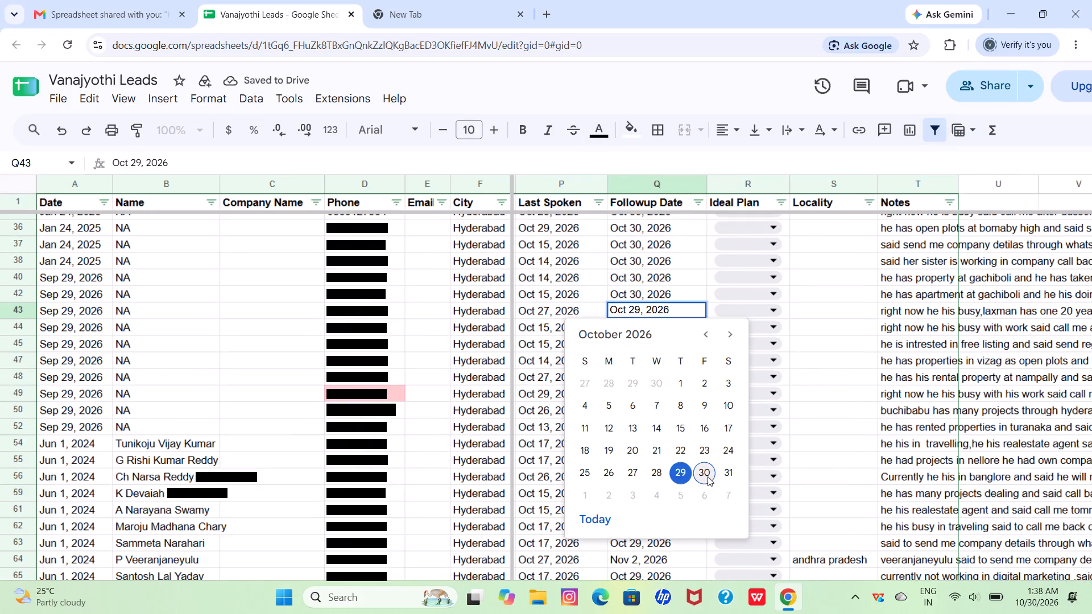
double_click(629, 322)
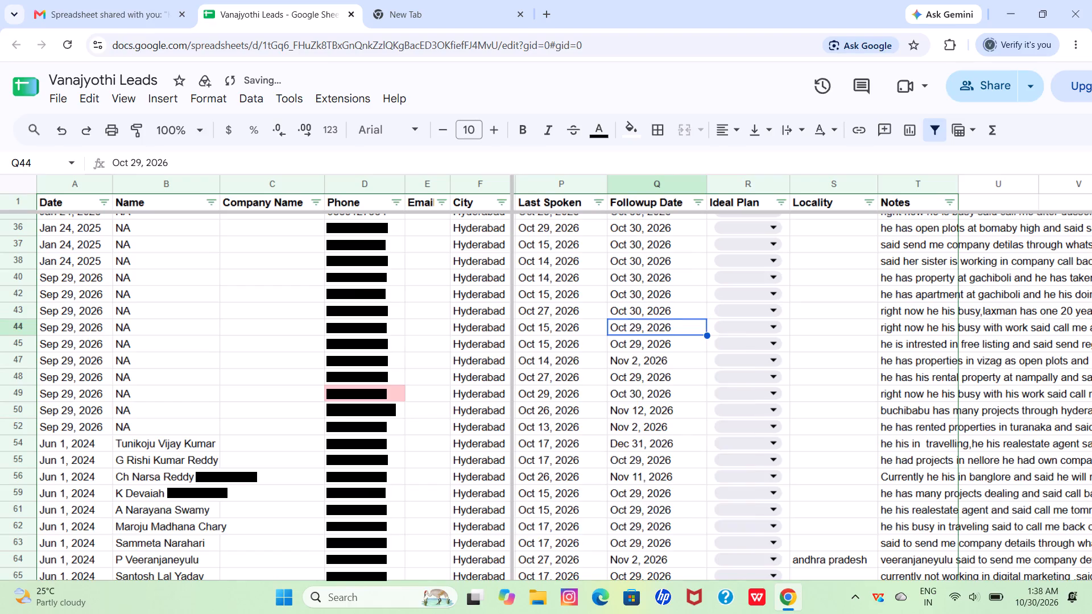
left_click(706, 480)
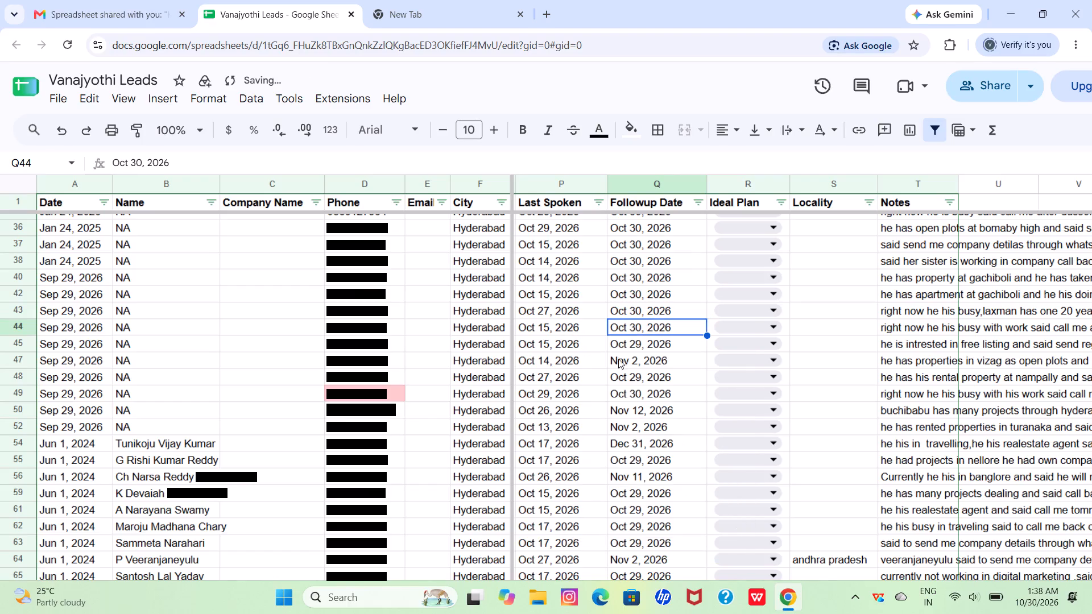
double_click(635, 350)
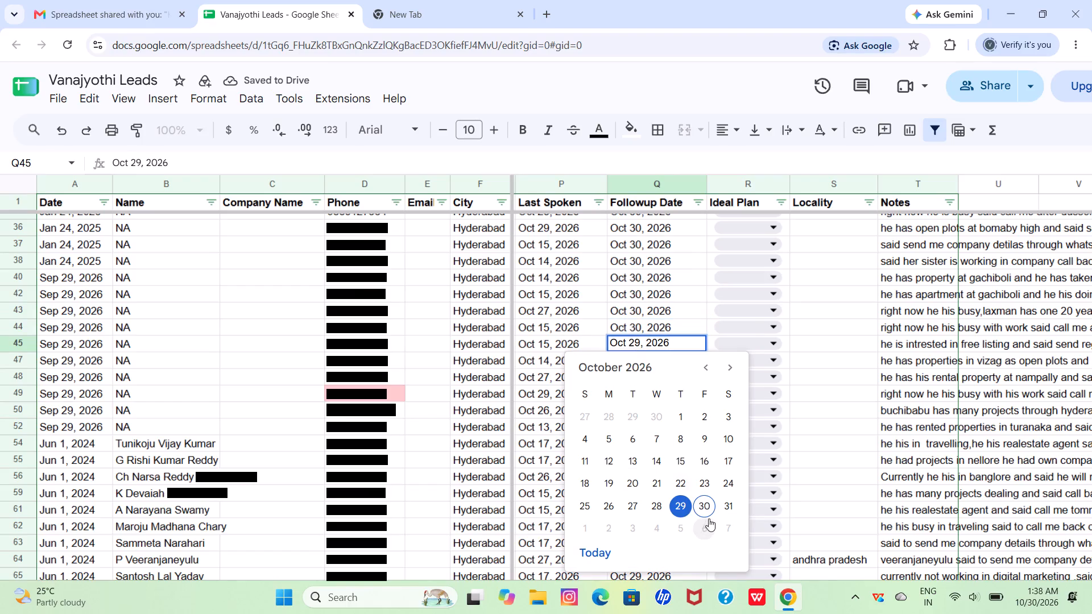
left_click(709, 515)
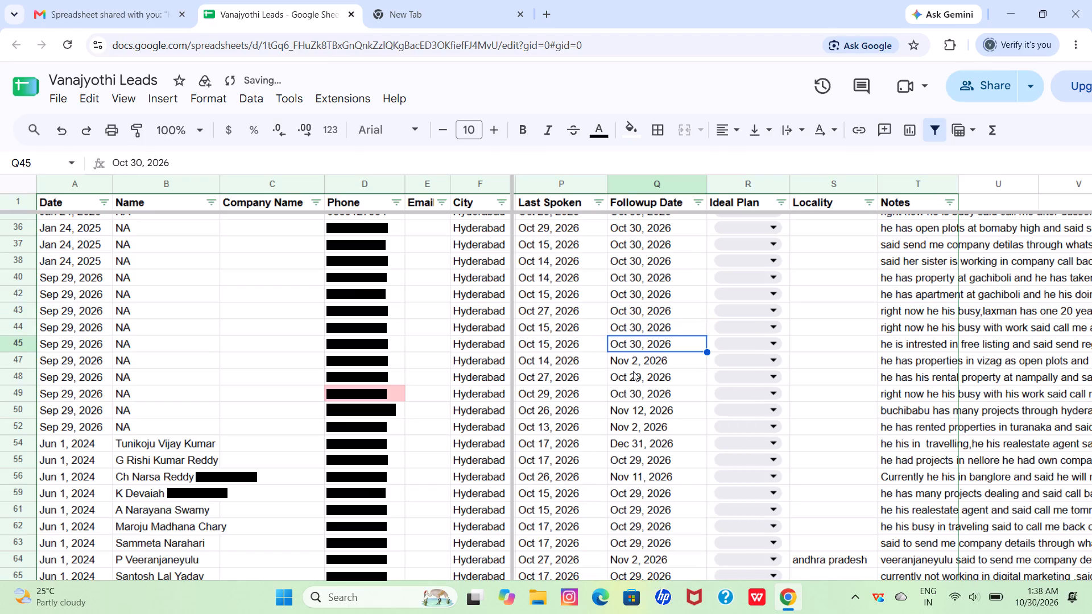
double_click(633, 371)
left_click(704, 535)
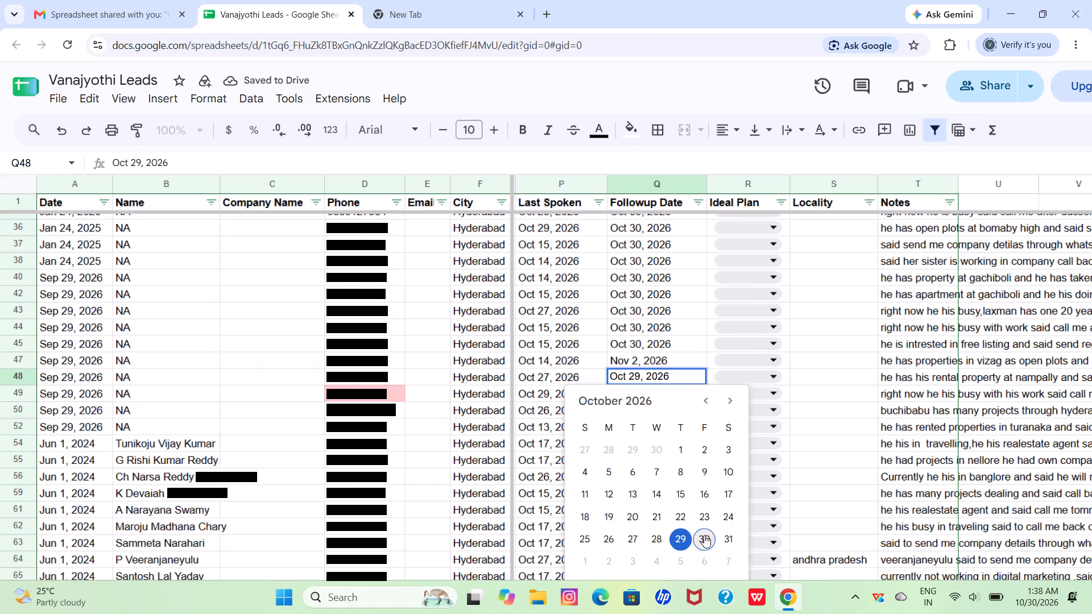
Set the Followup Date of the Call Back leads in rows 55, 59, 61 and 62 to Oct 30, 2026.
scroll(635, 409, "down", 2)
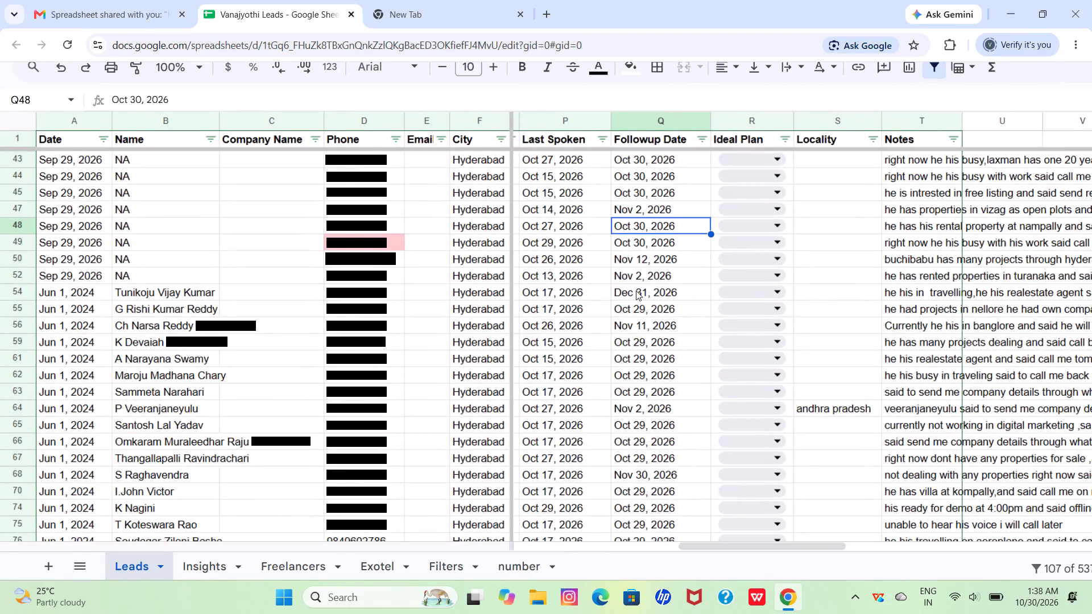
double_click(647, 313)
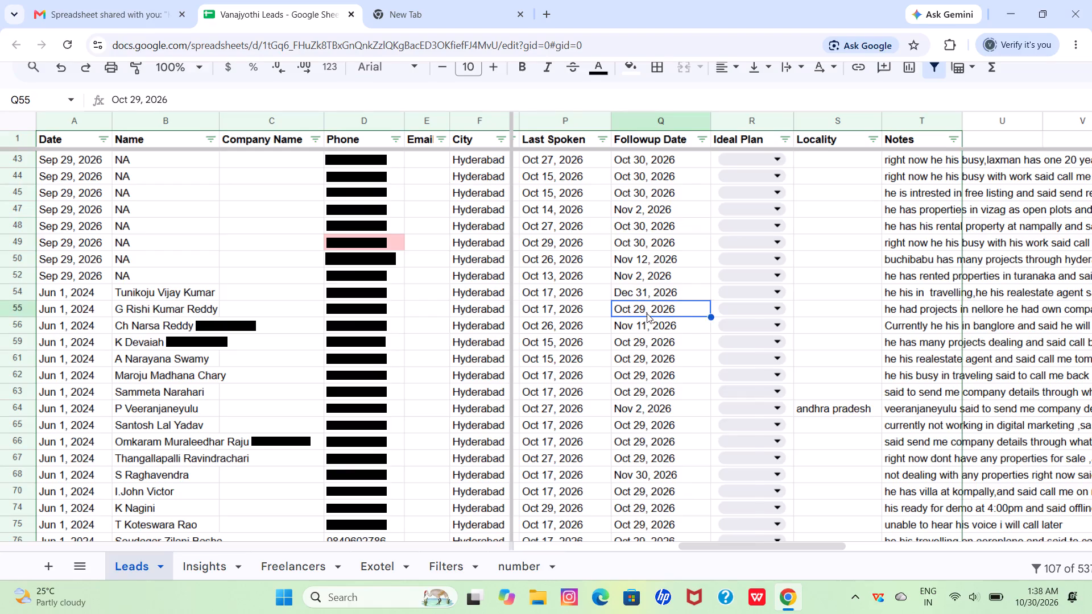
left_click(708, 470)
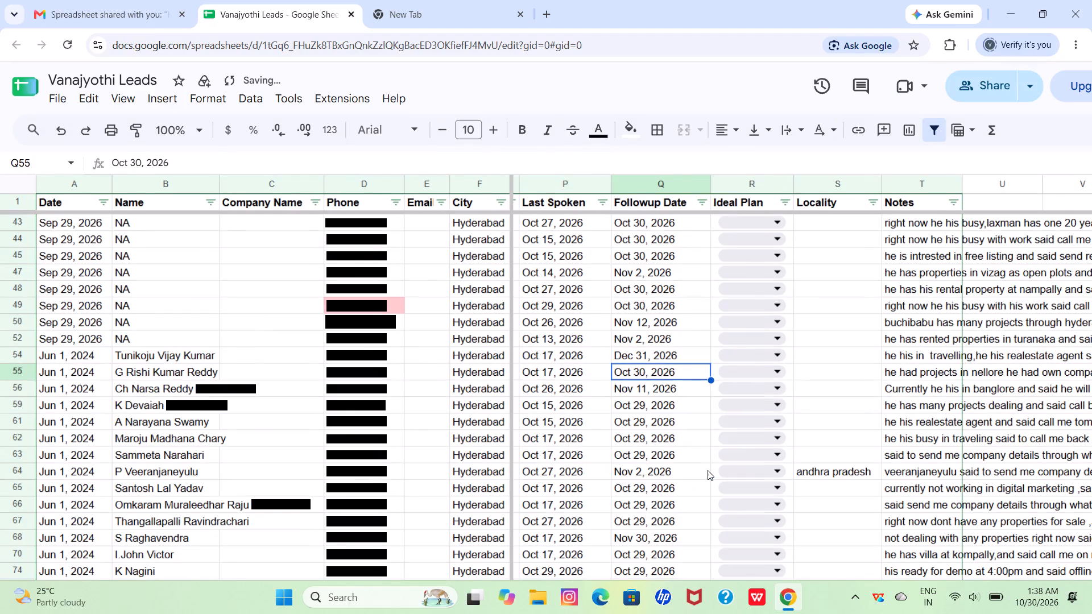
scroll(677, 434, "down", 2)
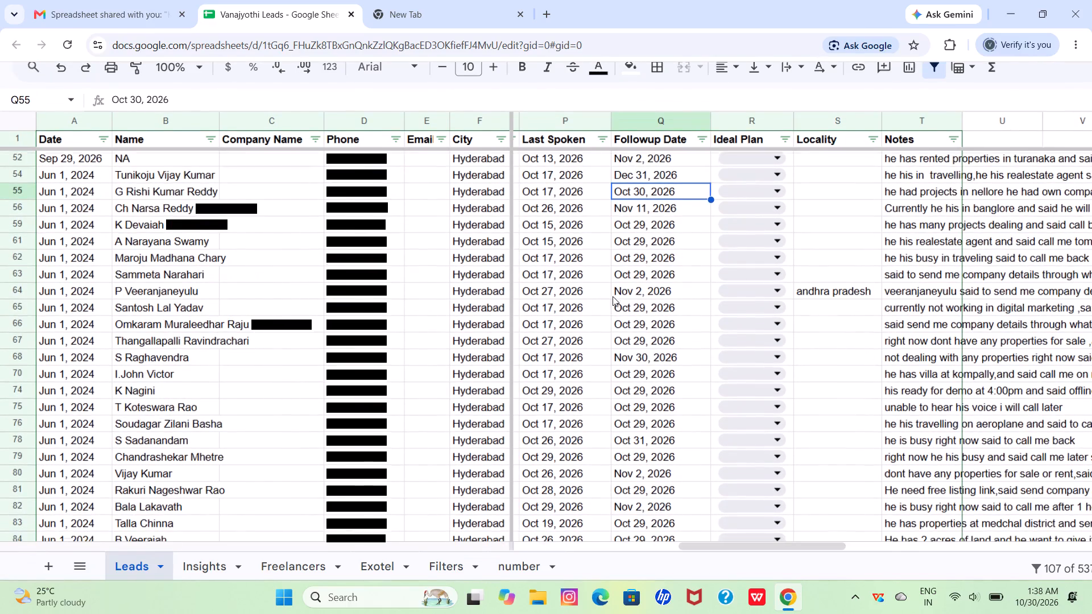
double_click(643, 226)
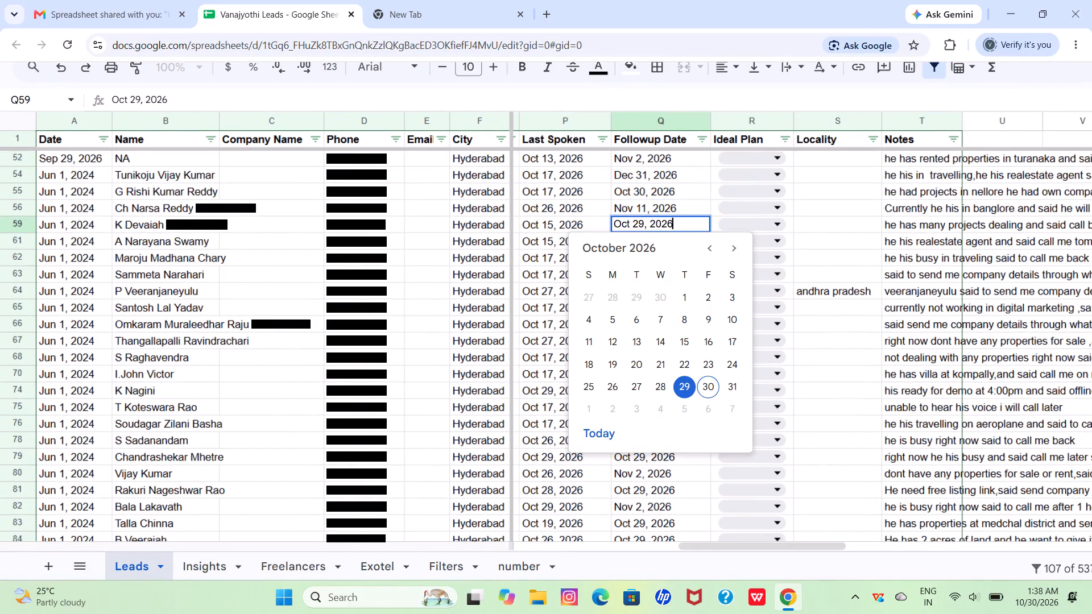
left_click(707, 387)
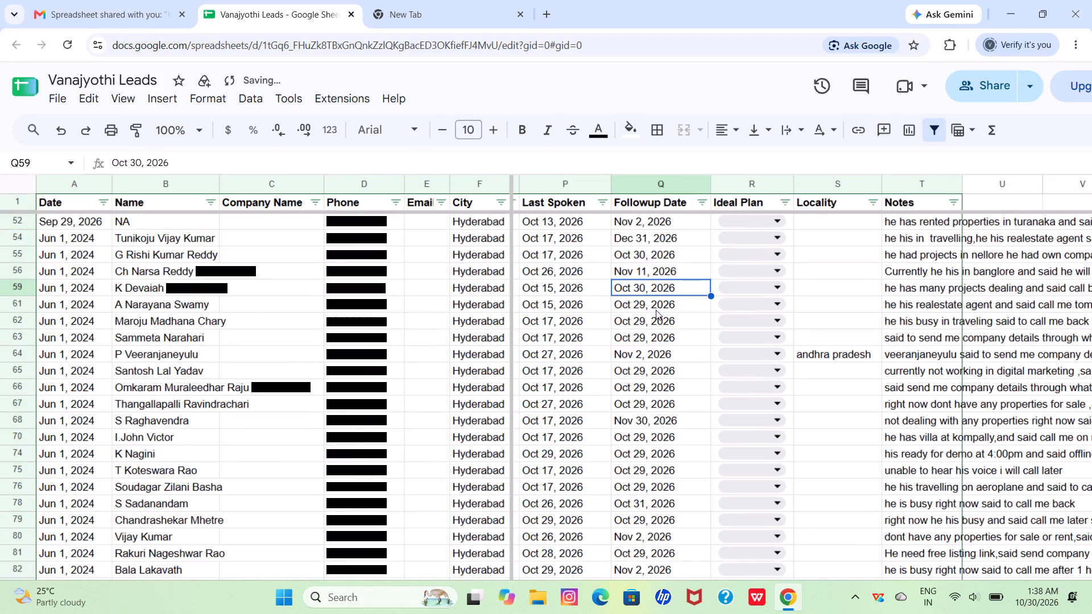
double_click(654, 312)
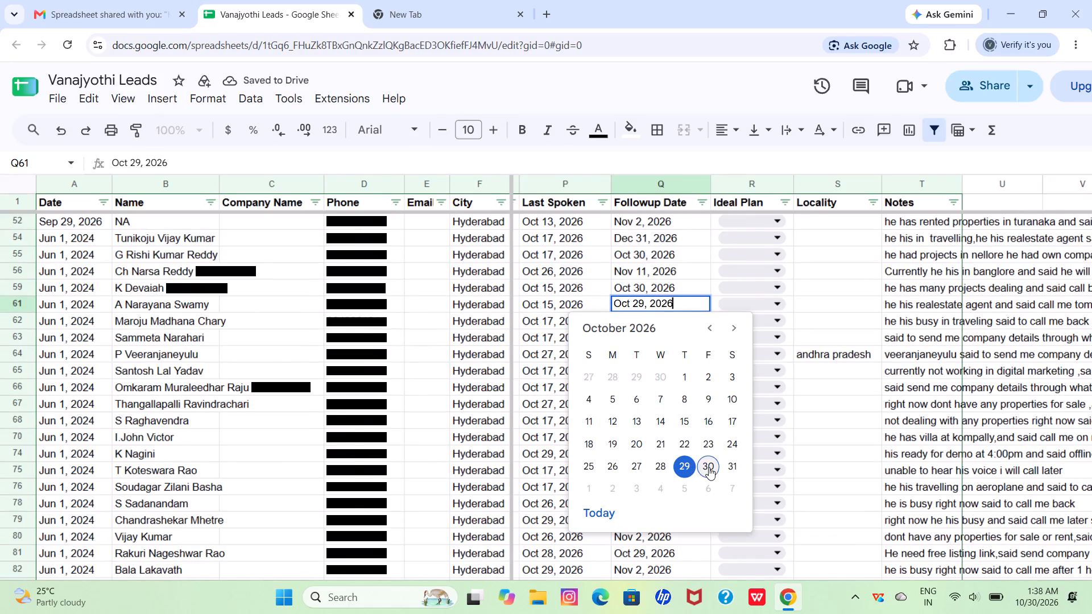
left_click(709, 467)
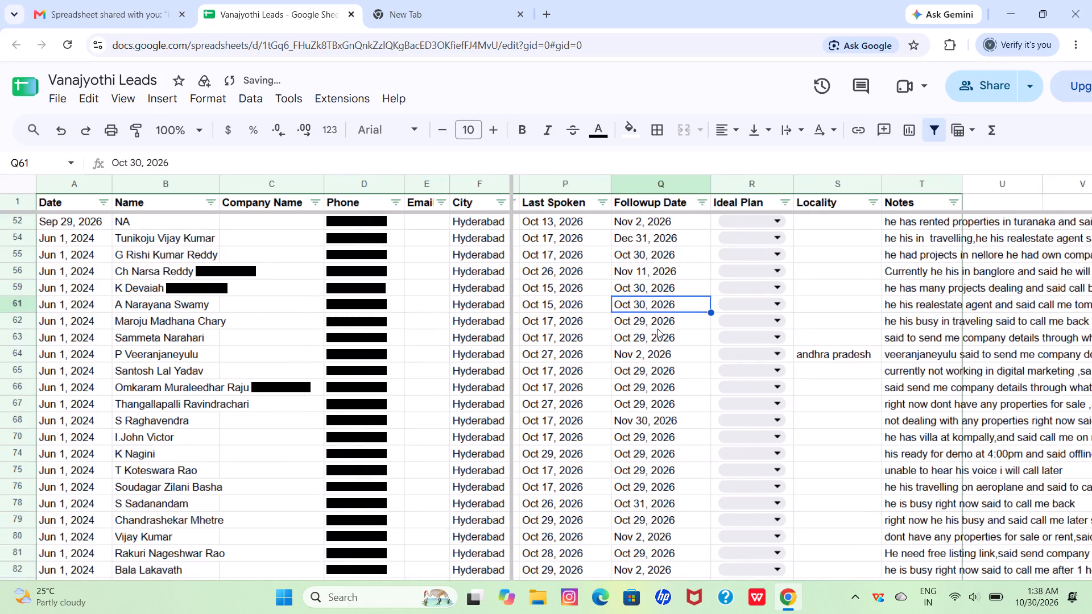
double_click(657, 329)
left_click(708, 488)
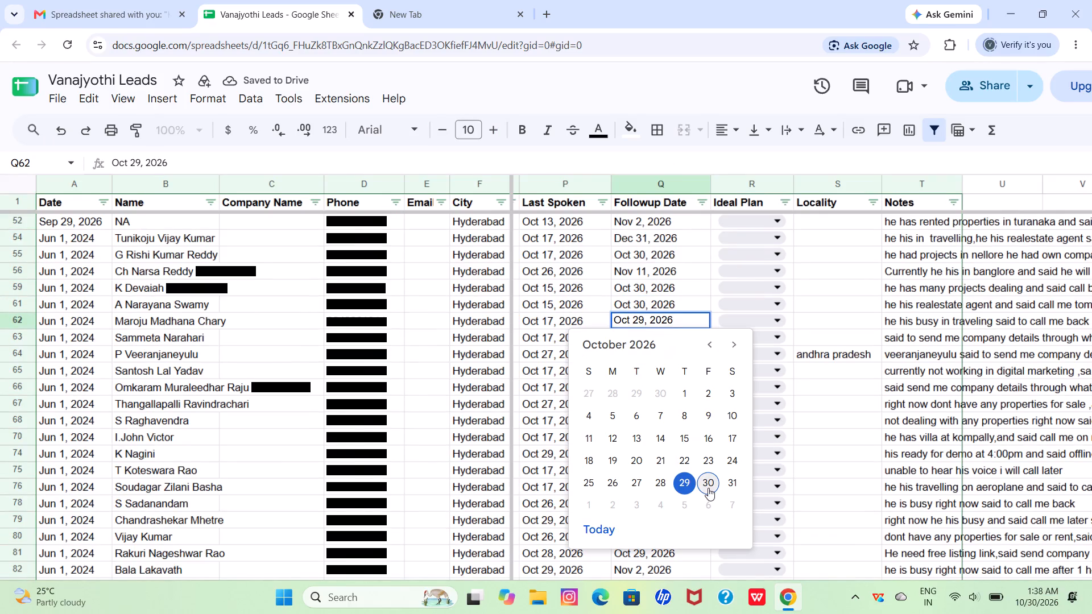
Set the Followup Date of the Call Back leads in rows 63 and 65 to Oct 30, 2026.
scroll(708, 488, "down", 2)
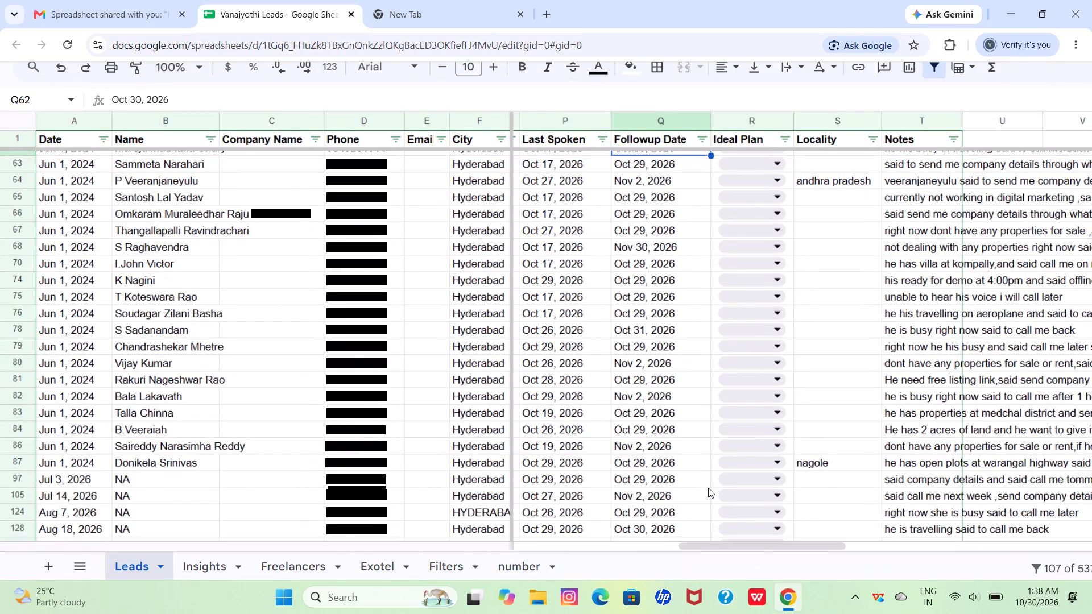
scroll(708, 488, "up", 1)
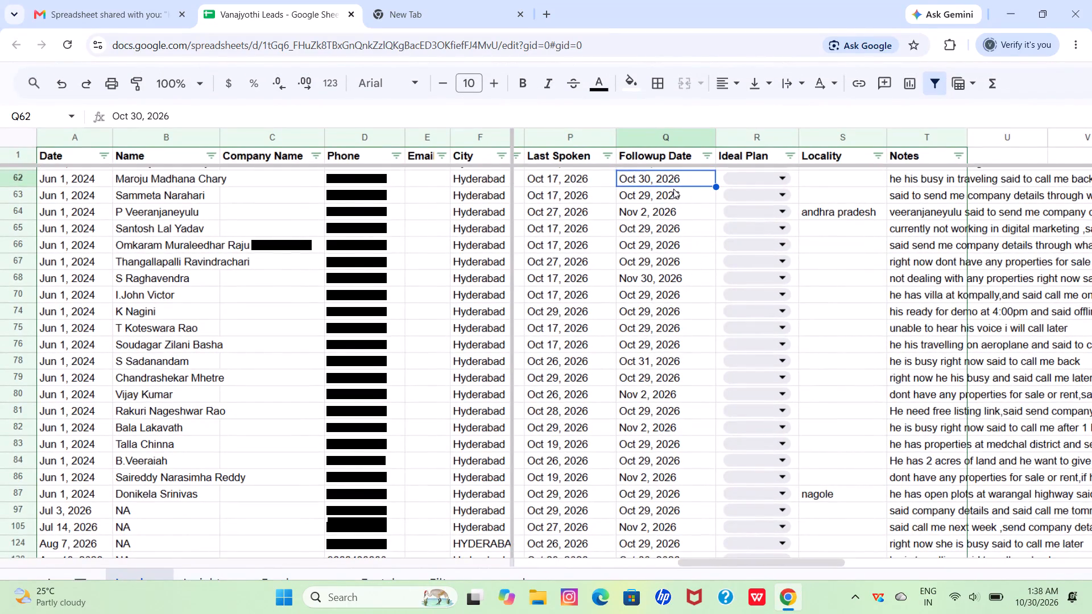
double_click(663, 194)
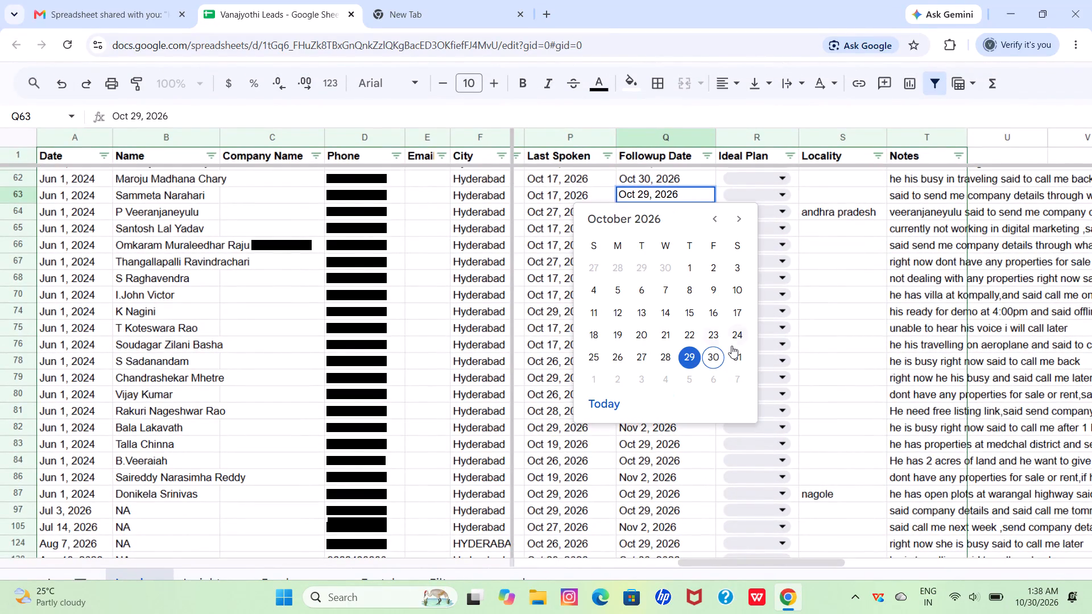
left_click(717, 353)
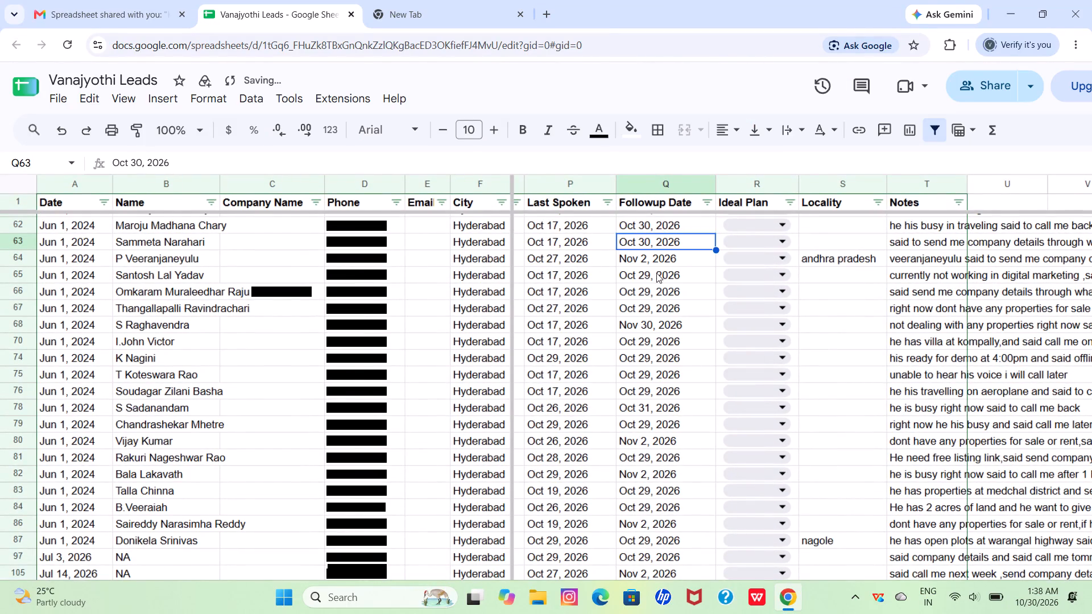
double_click(656, 273)
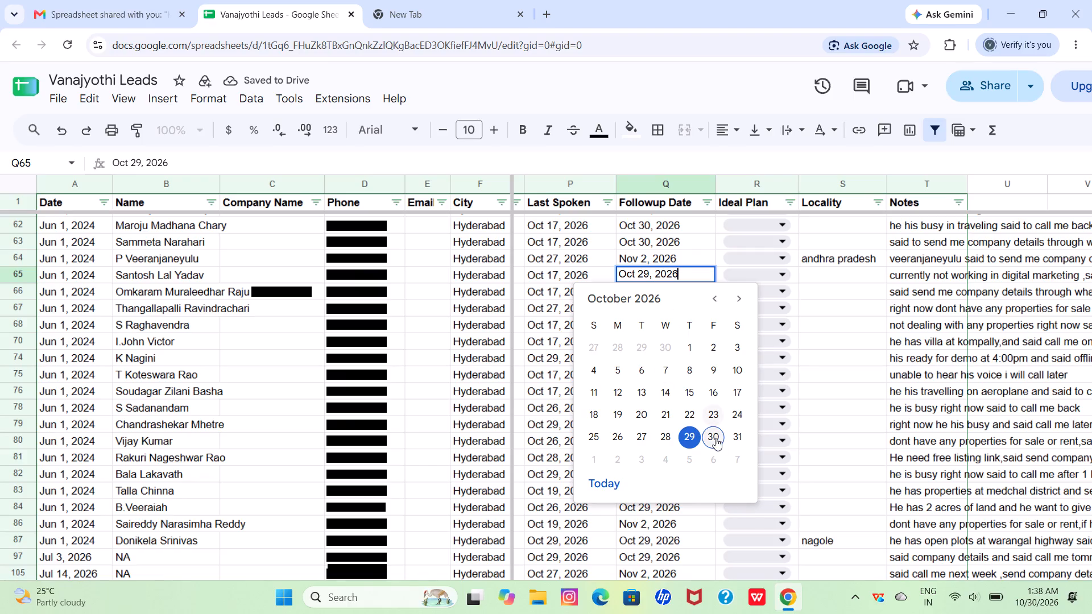
left_click(713, 443)
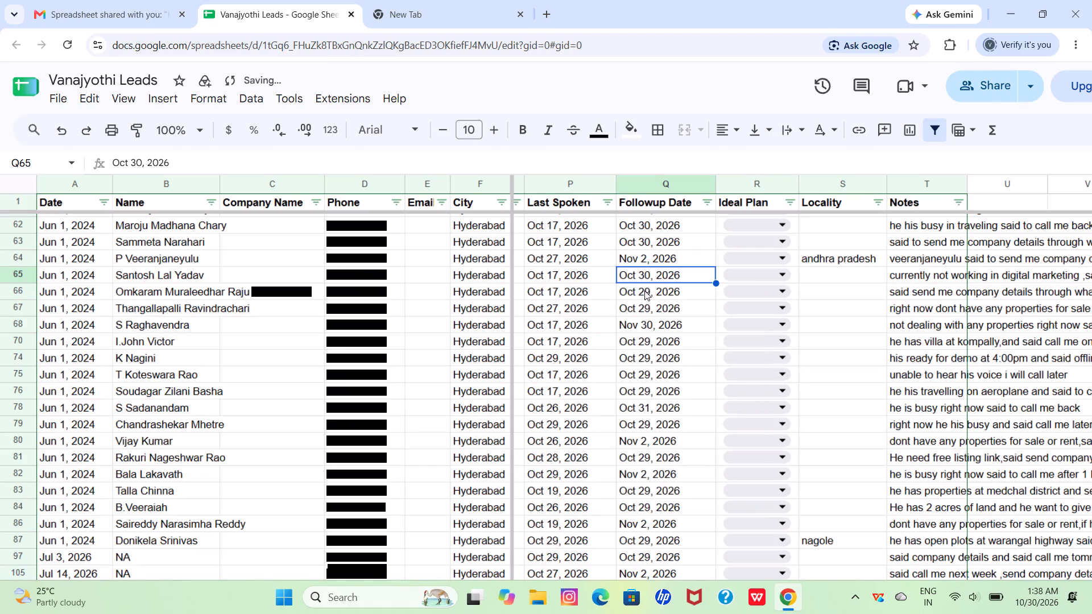
Set the Followup Date of the Call Back lead in row 66 to Nov 6, 2026.
double_click(644, 291)
left_click(714, 466)
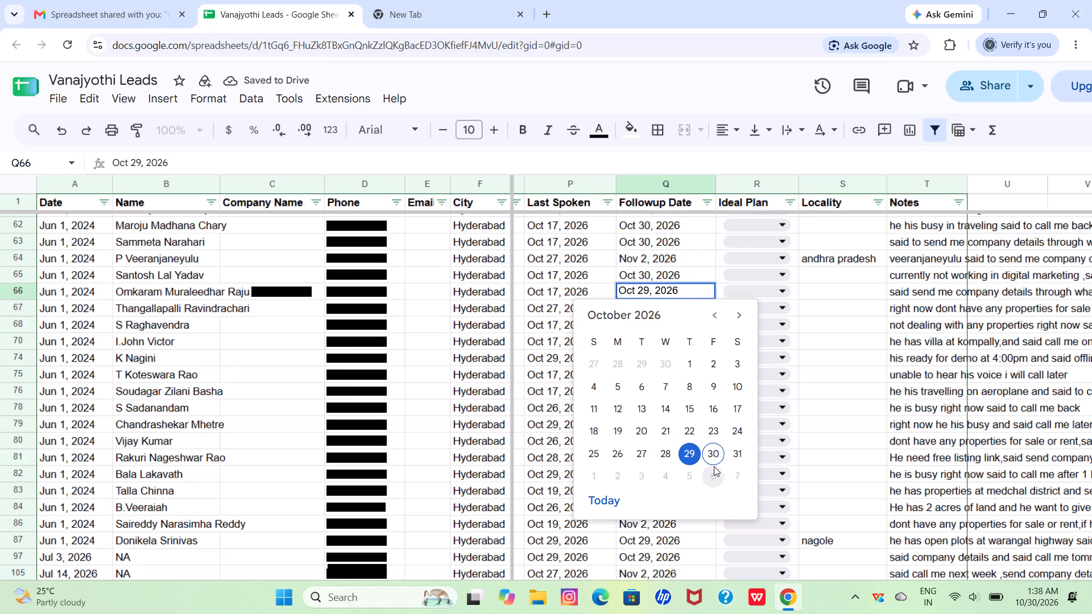
Correct the Followup Date of the lead in row 66 to Oct 30, 2026.
double_click(660, 291)
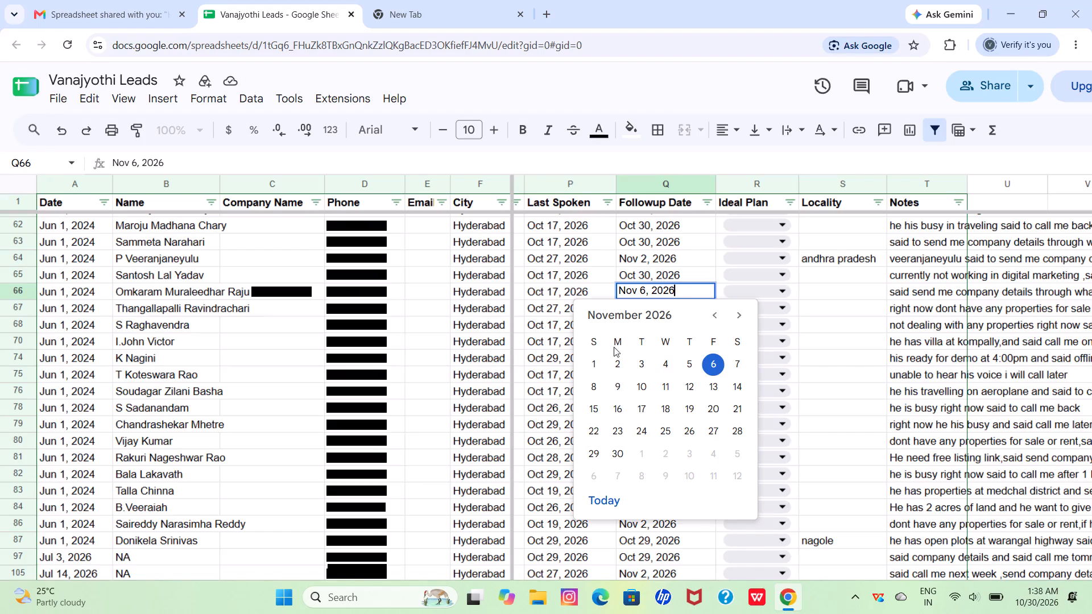
left_click(712, 316)
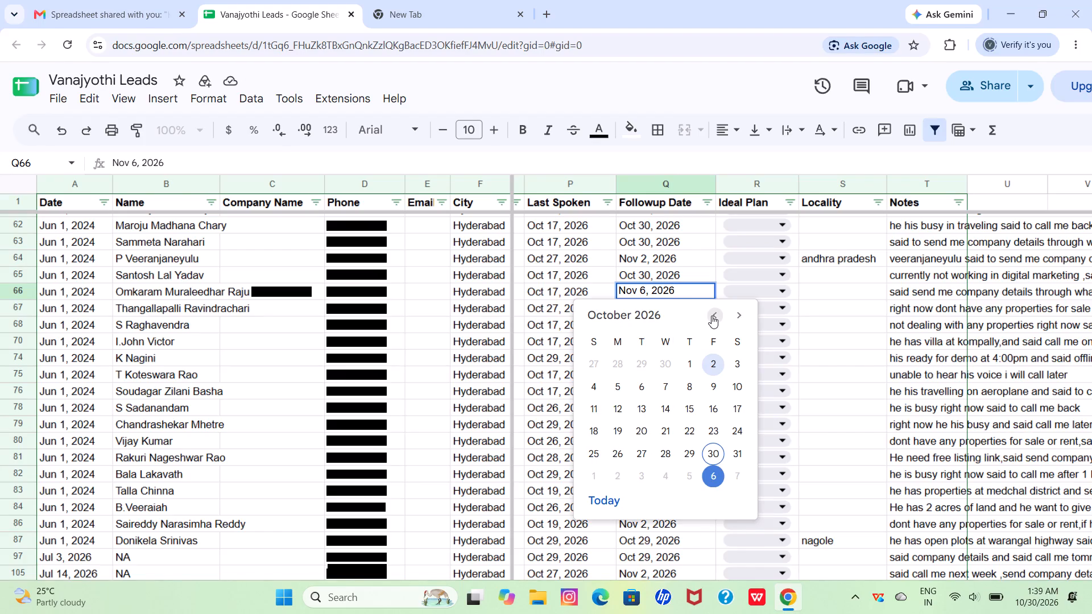
left_click(712, 457)
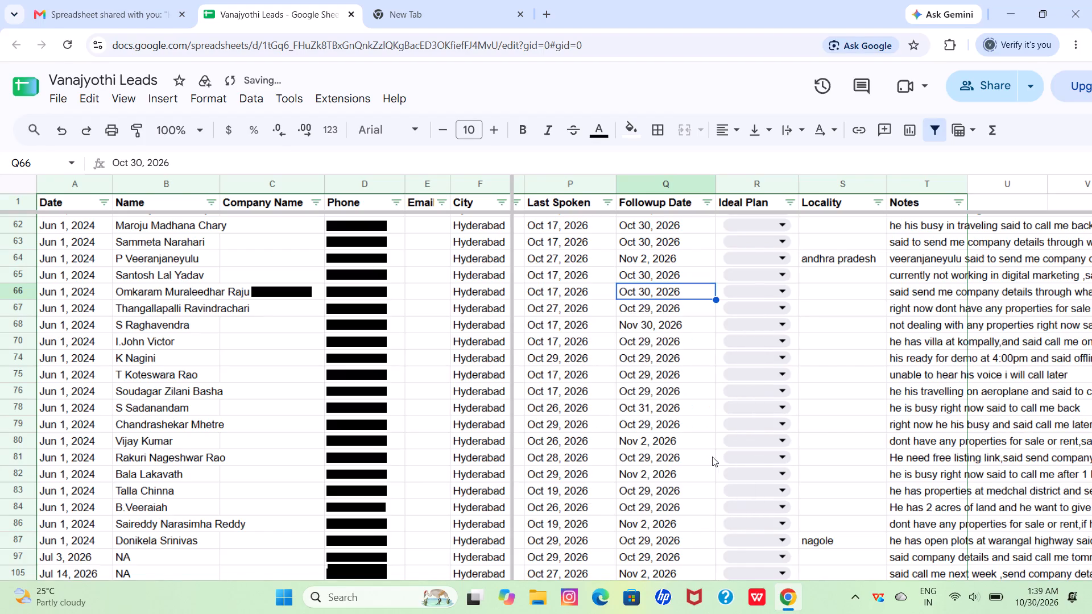
Set the Followup Date of the leads in rows 67, 70, 74 and 75 to Oct 30, 2026.
scroll(735, 371, "right", 1)
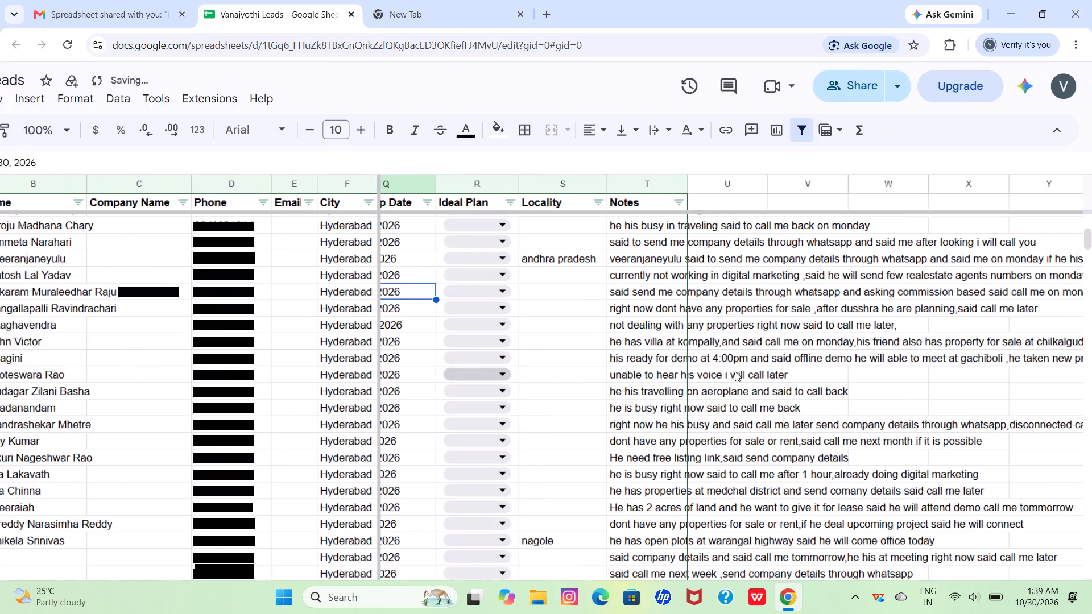
scroll(735, 371, "right", 2)
scroll(735, 371, "down", 1)
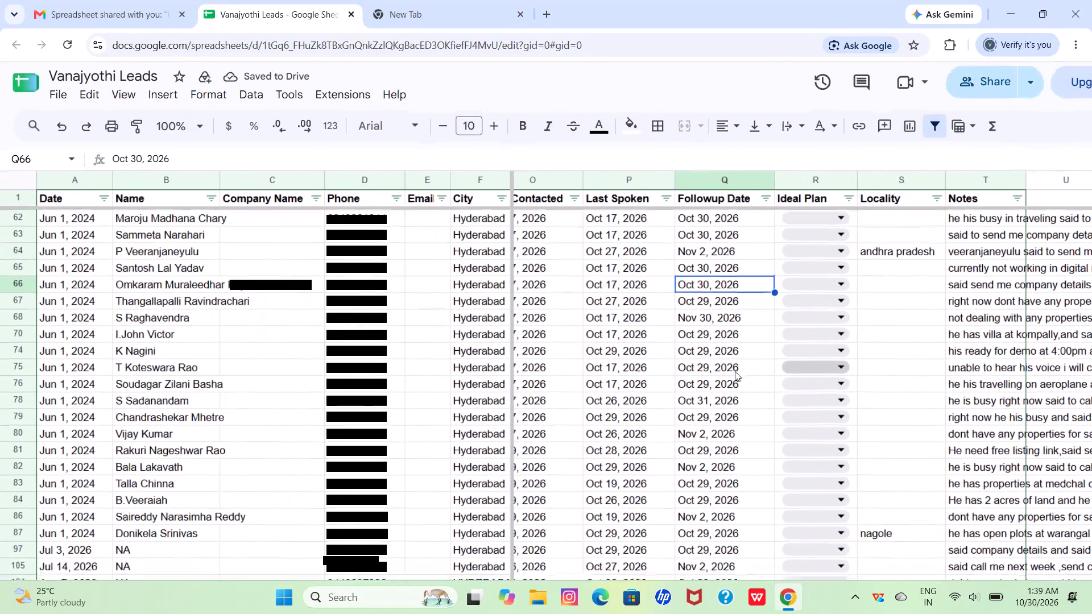
scroll(735, 371, "down", 1)
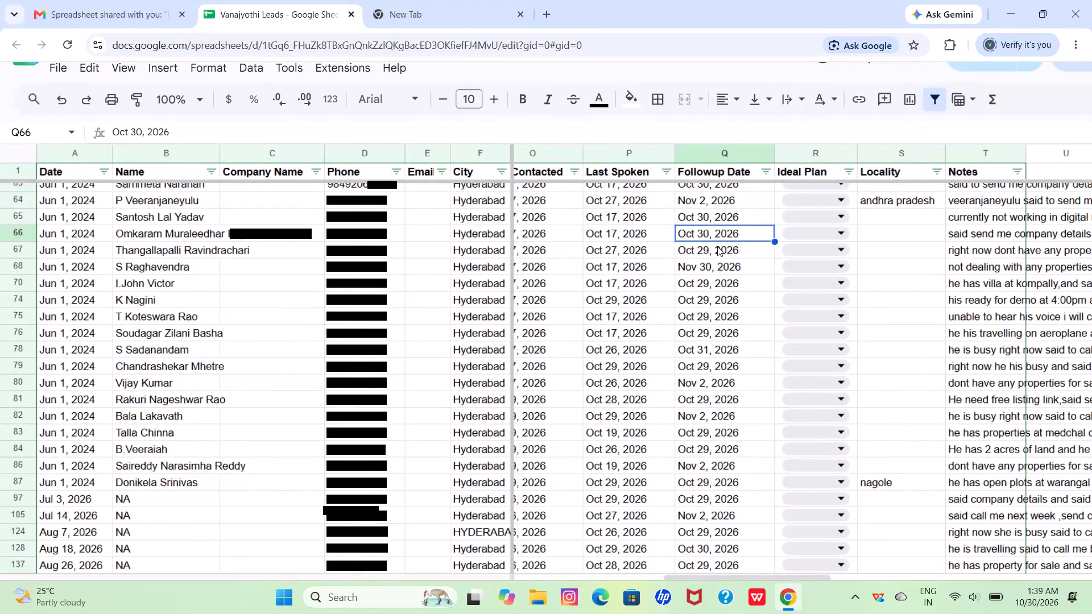
double_click(717, 246)
left_click(772, 408)
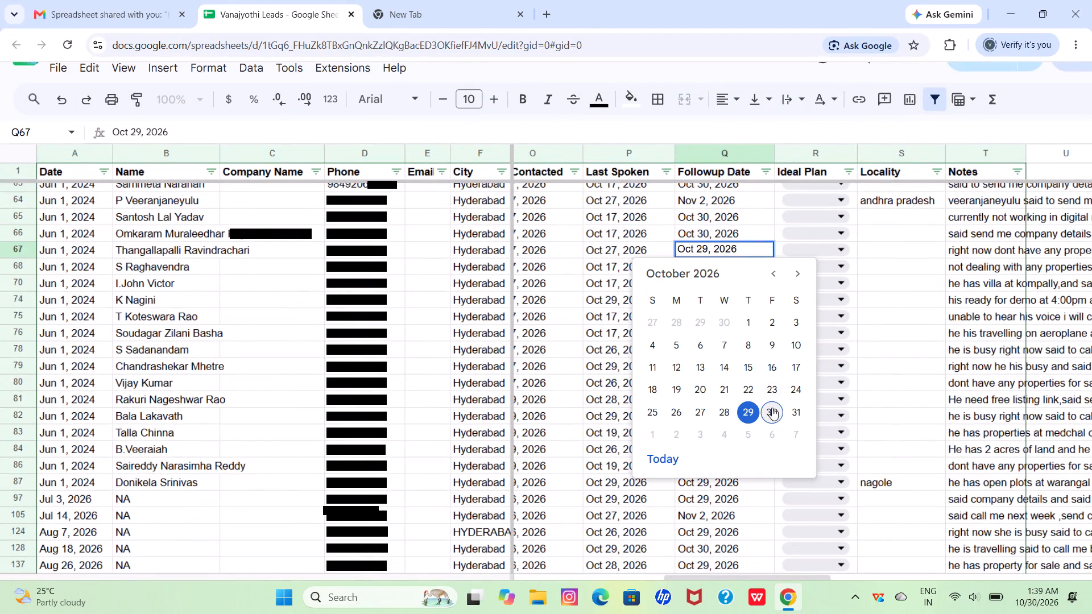
scroll(772, 408, "down", 1)
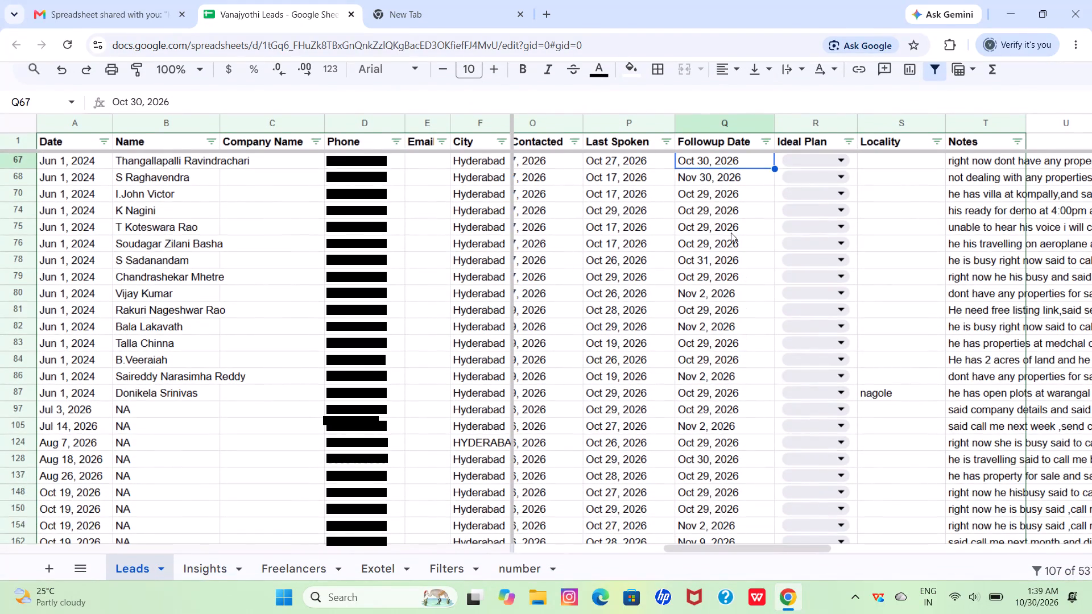
double_click(725, 192)
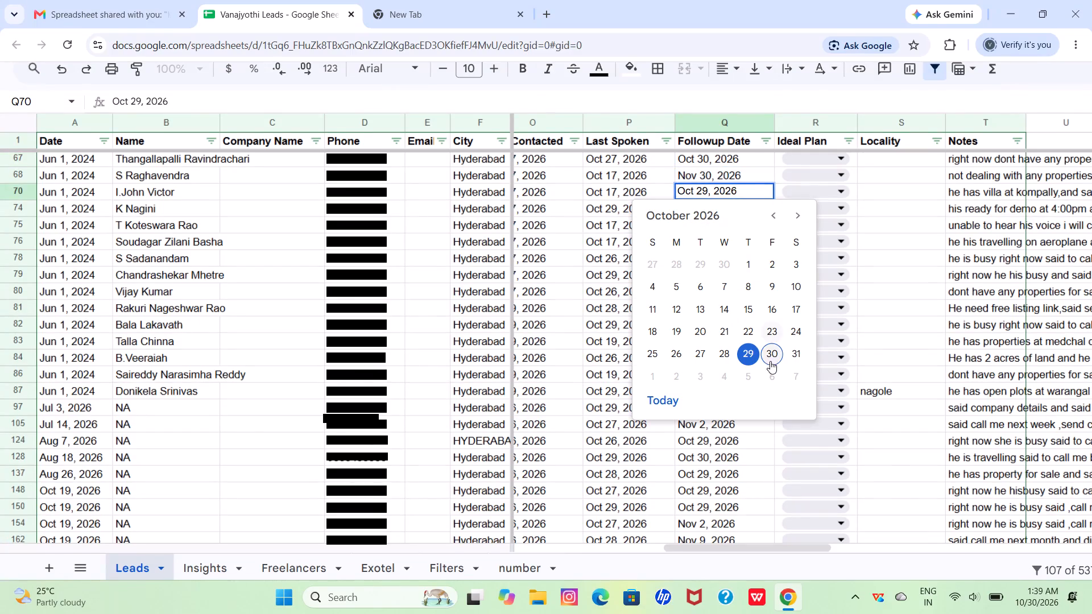
left_click(770, 361)
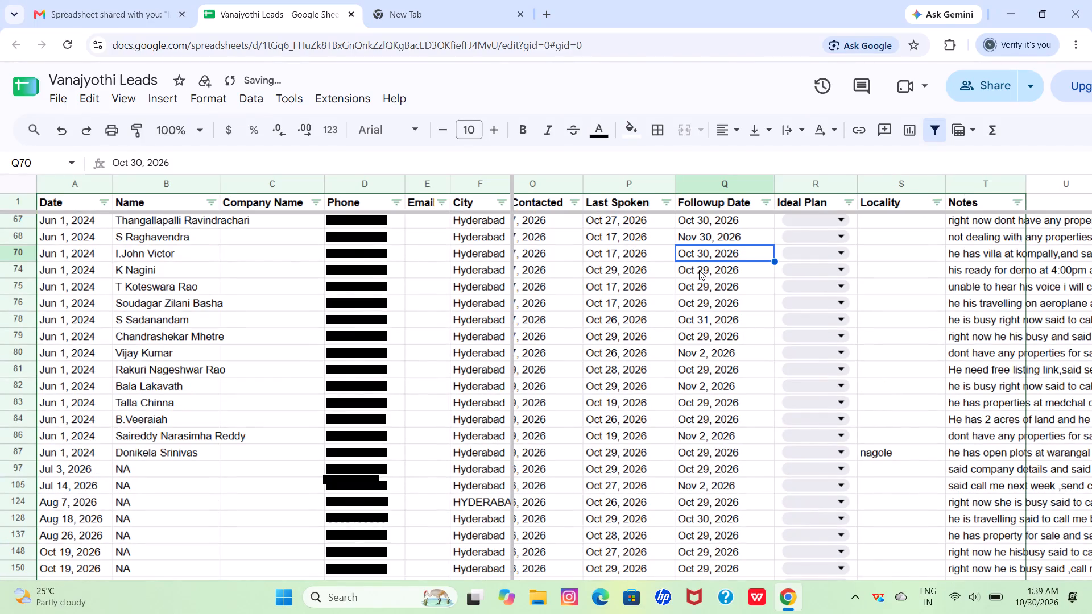
double_click(699, 270)
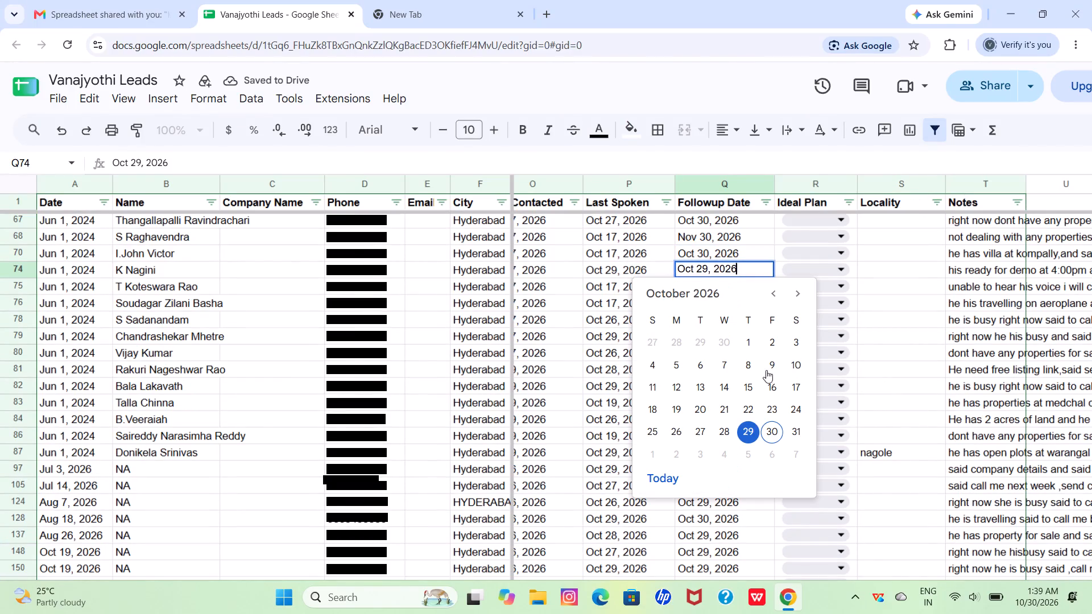
left_click(772, 434)
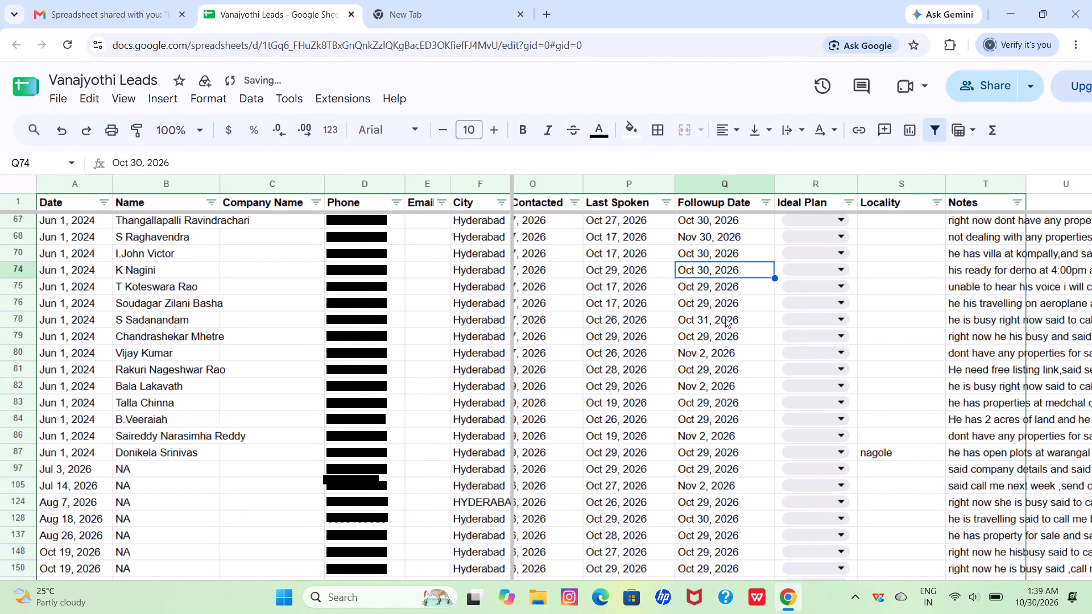
double_click(708, 289)
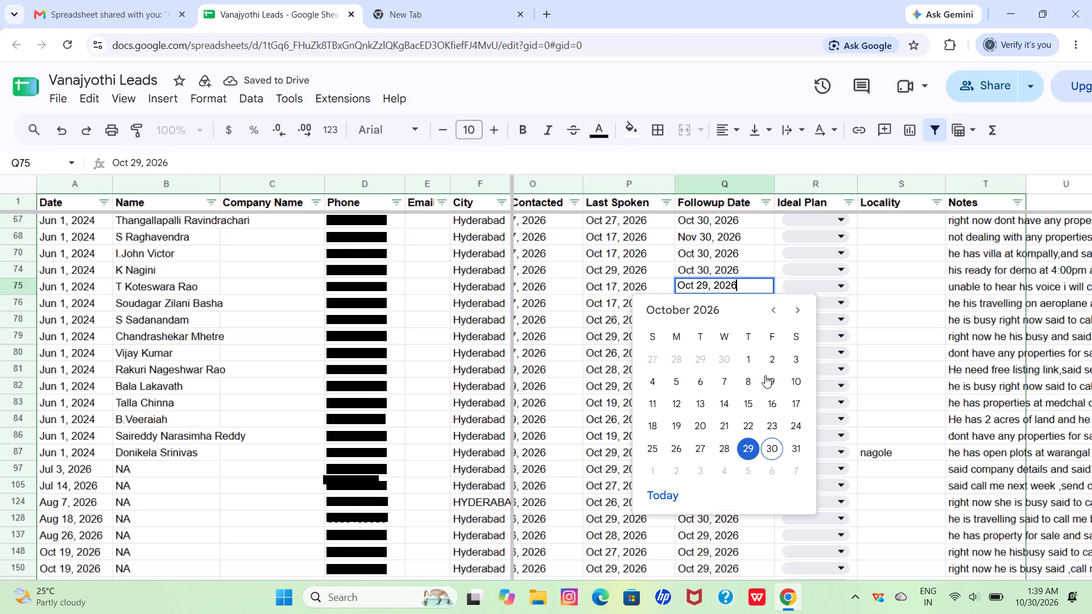
left_click(770, 446)
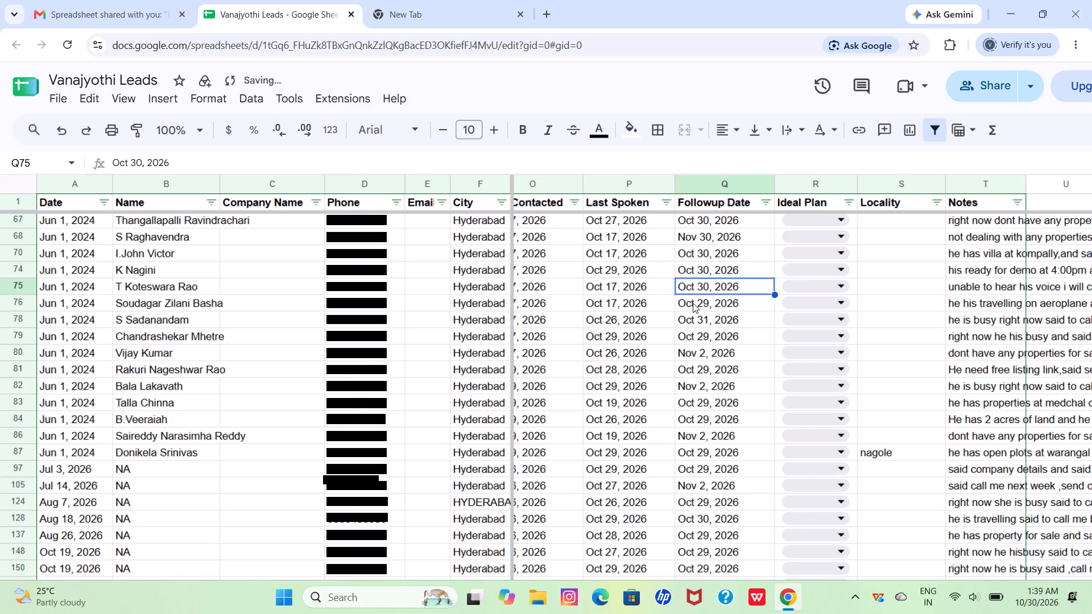
Set the Followup Date of the leads in rows 76 and 79 to Oct 30, 2026.
double_click(693, 303)
left_click(779, 453)
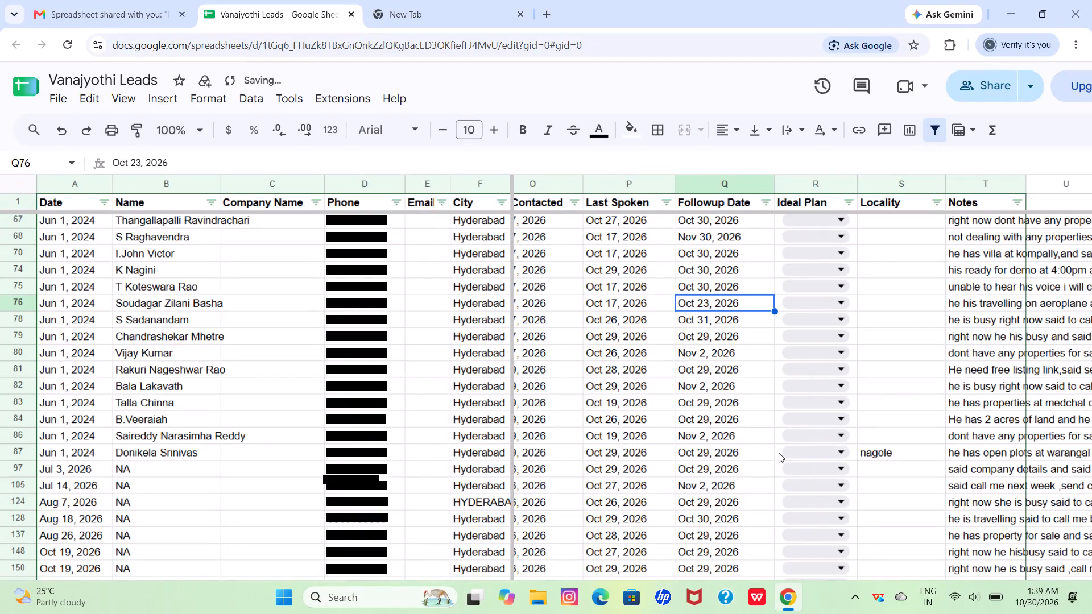
double_click(722, 304)
left_click(776, 459)
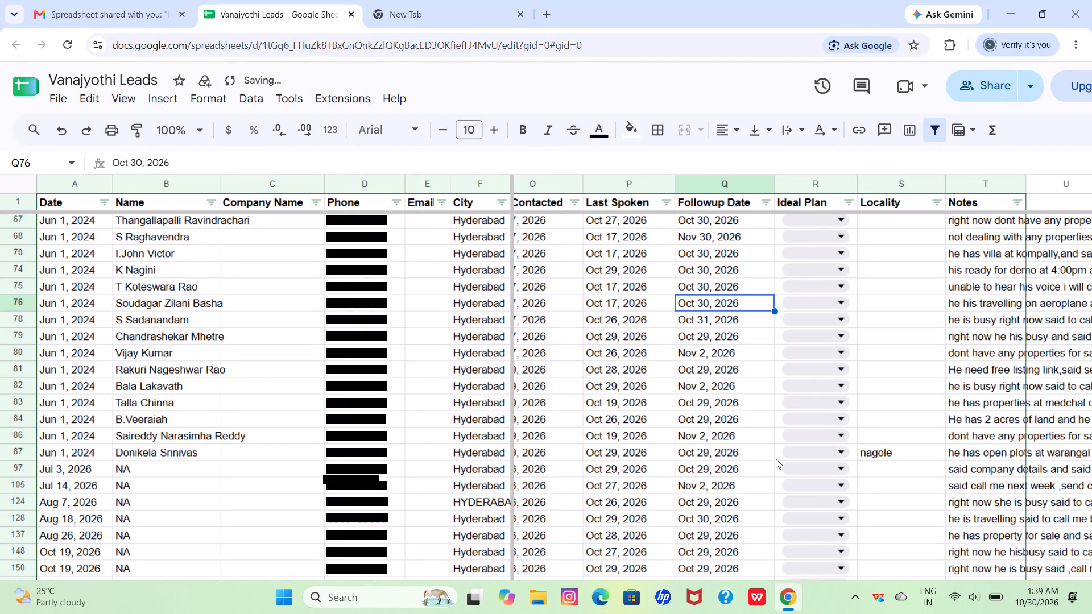
double_click(708, 335)
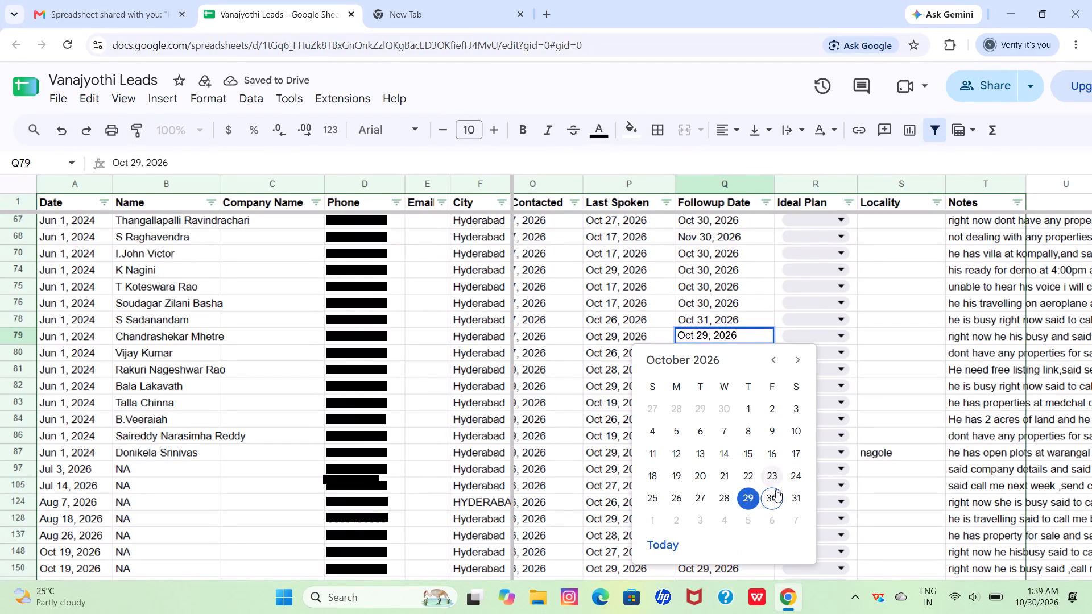
left_click(770, 493)
Set the Followup Date of the leads in rows 83 and 84 to Oct 30, 2026.
scroll(770, 493, "down", 2)
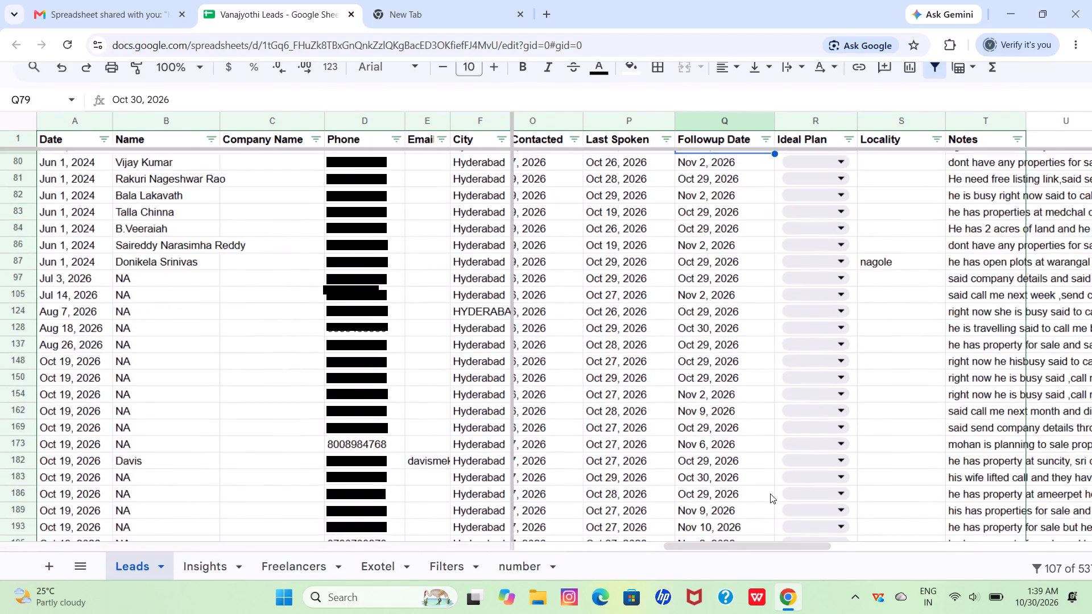
scroll(770, 493, "down", 1)
double_click(716, 195)
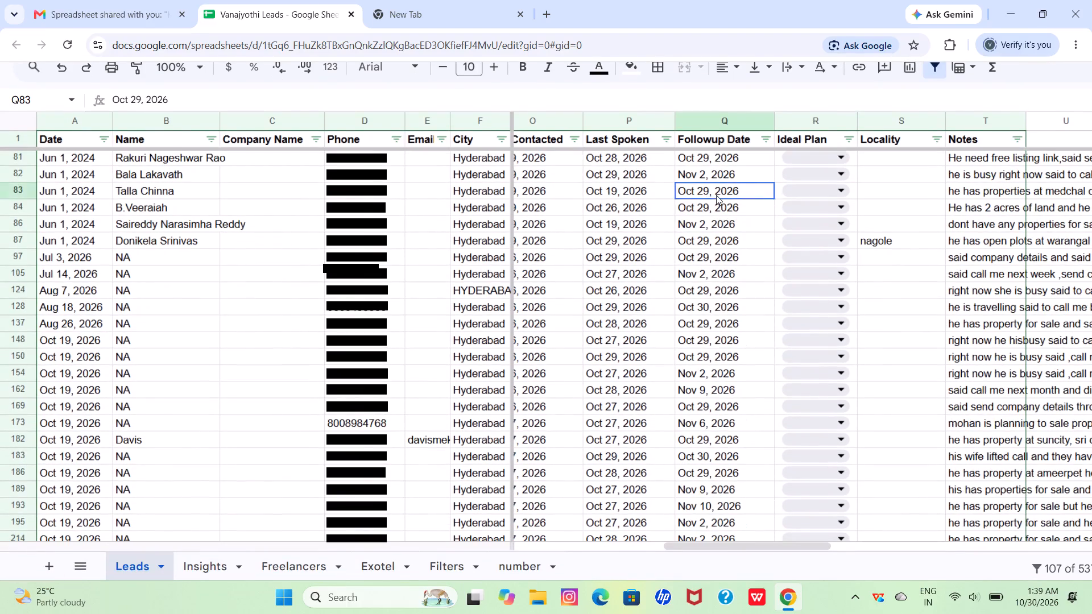
left_click(772, 357)
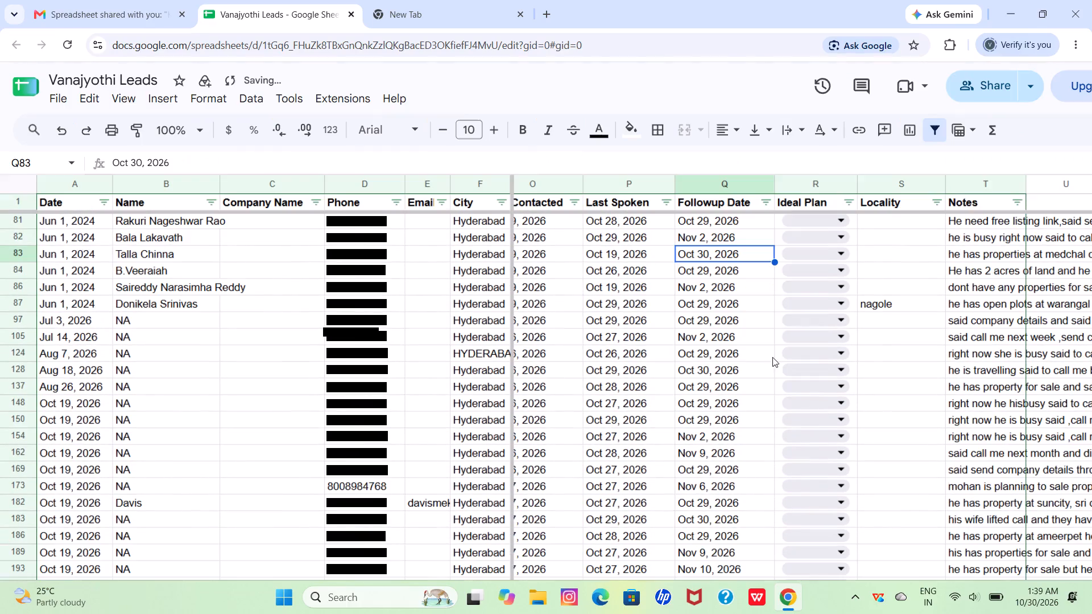
double_click(721, 278)
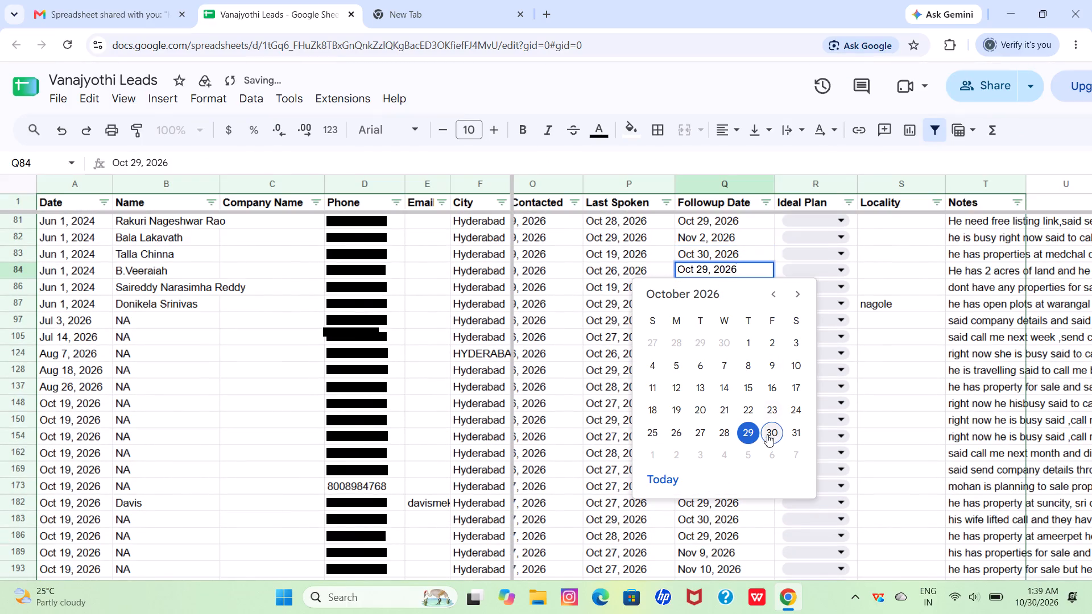
left_click(767, 438)
left_click(767, 438)
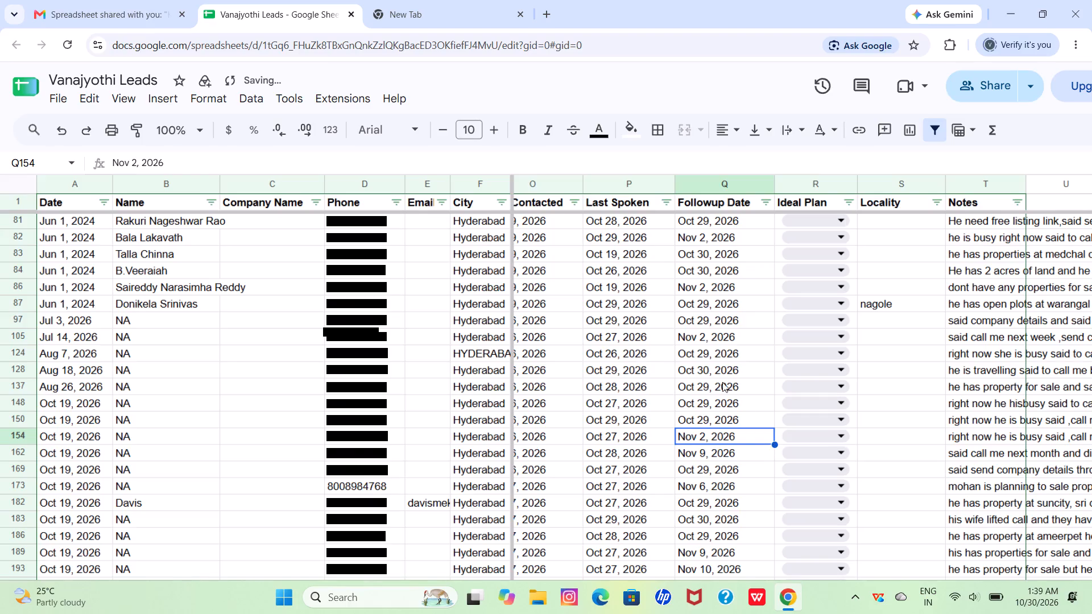
Set the Followup Date of the leads in rows 87, 97 and 124 to Oct 30, 2026.
double_click(694, 308)
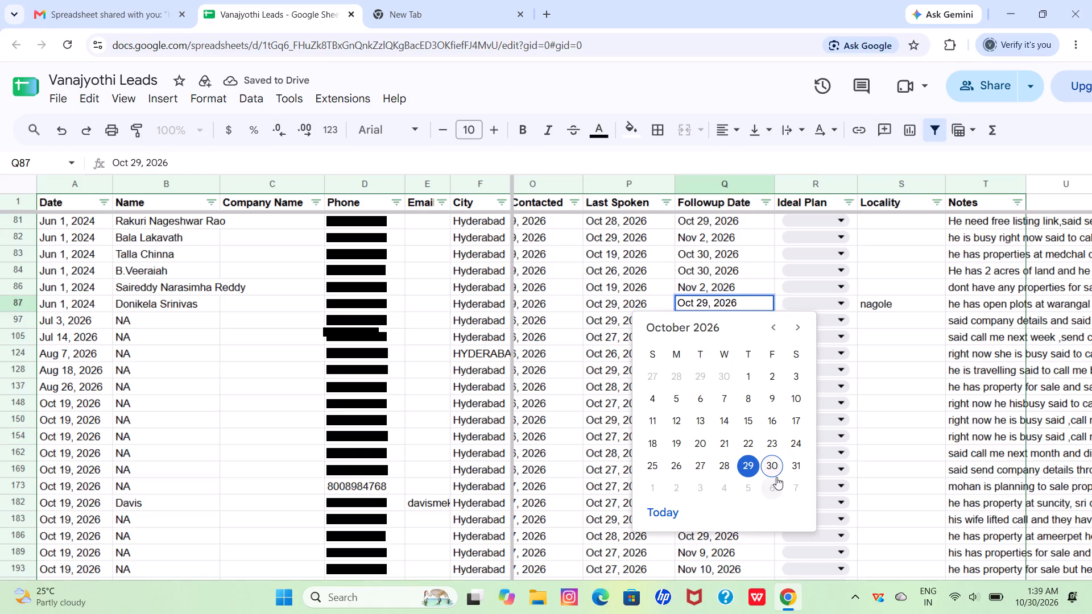
left_click(773, 466)
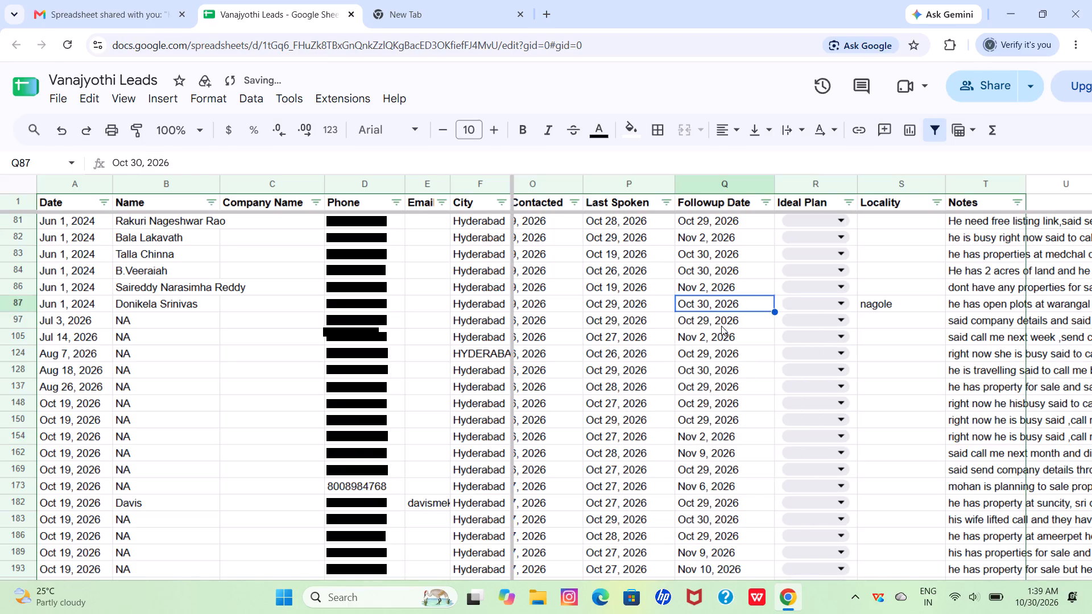
double_click(721, 326)
left_click(775, 488)
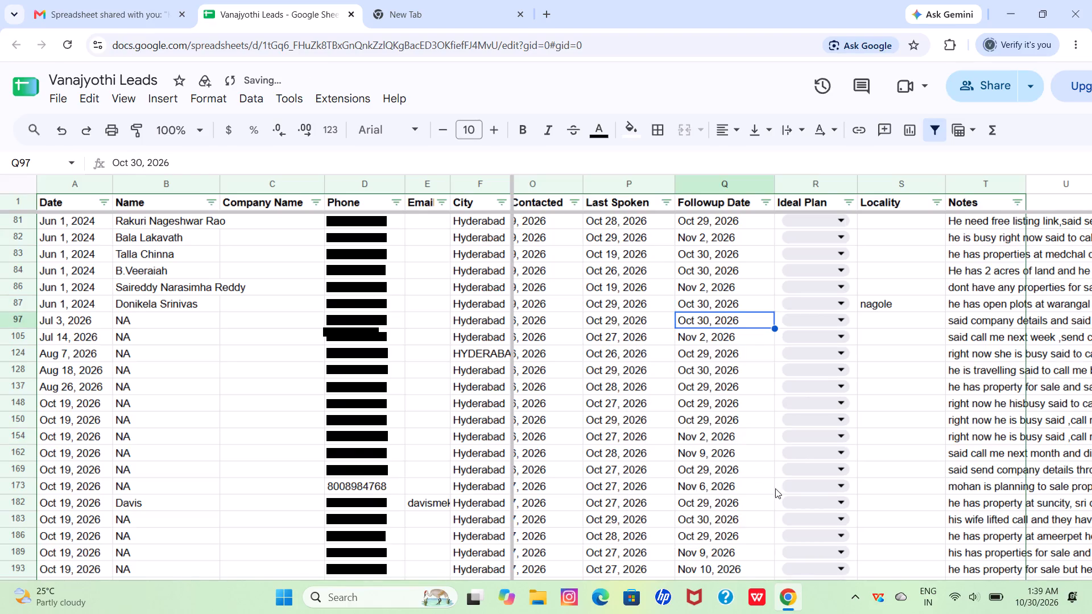
double_click(692, 358)
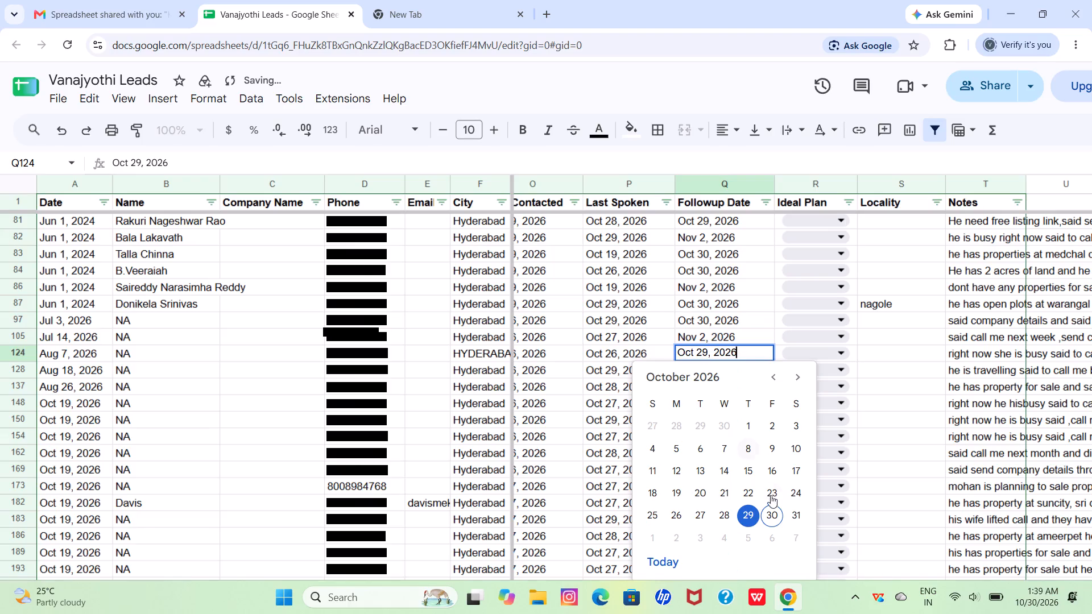
left_click(770, 521)
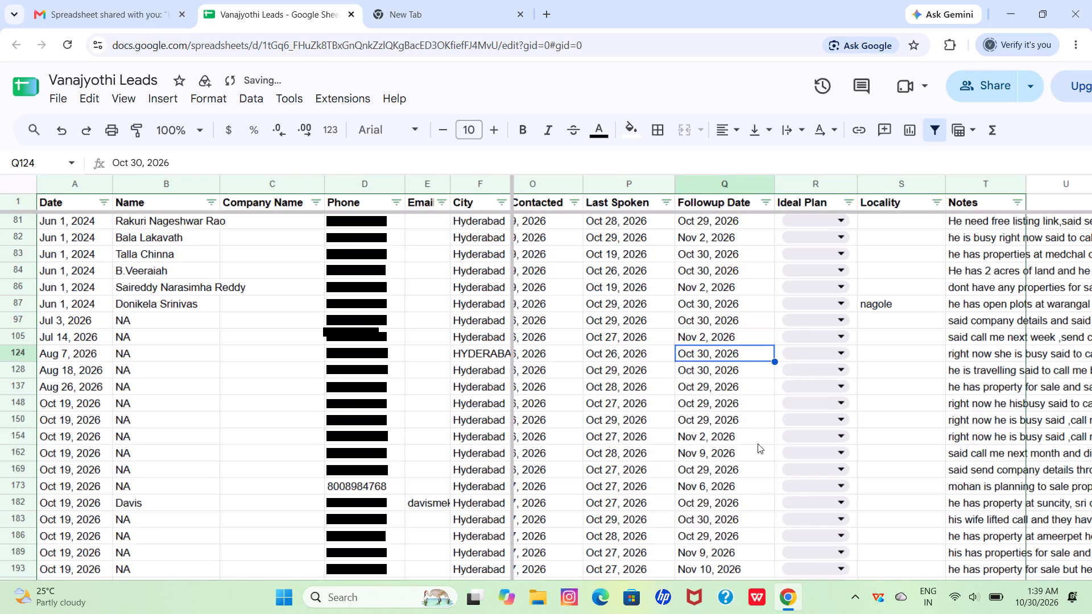
Set the Followup Date of the leads in rows 137, 148 and 150 to Oct 30, 2026.
double_click(709, 389)
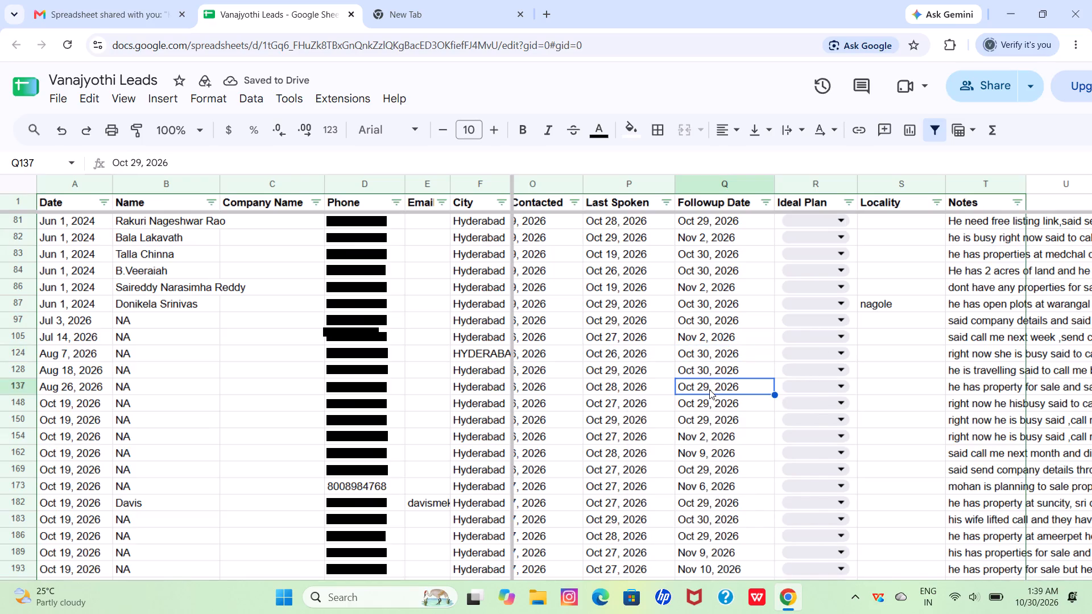
left_click(772, 551)
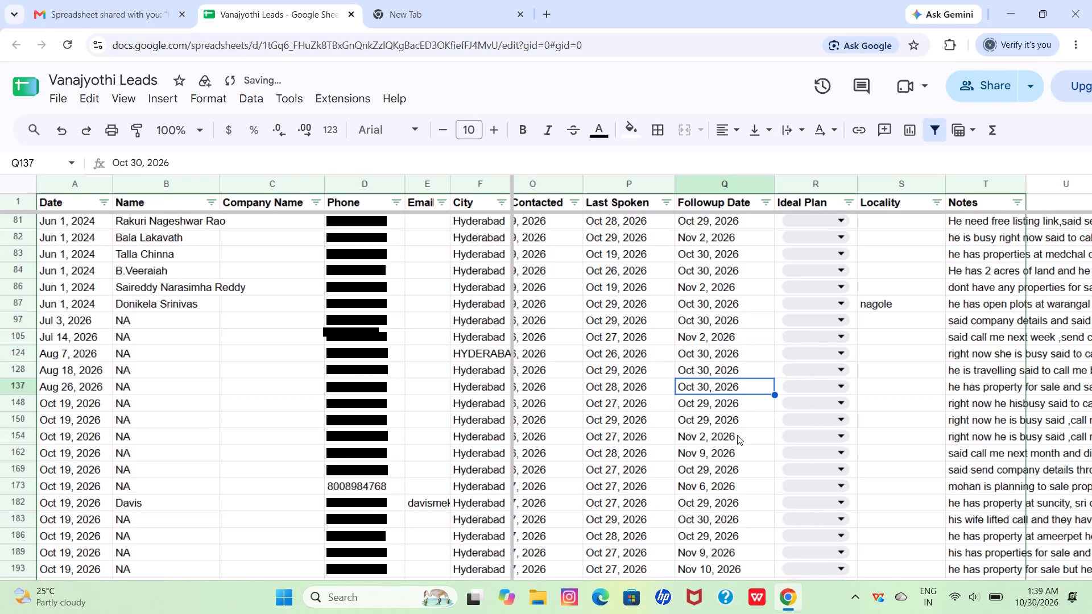
double_click(723, 399)
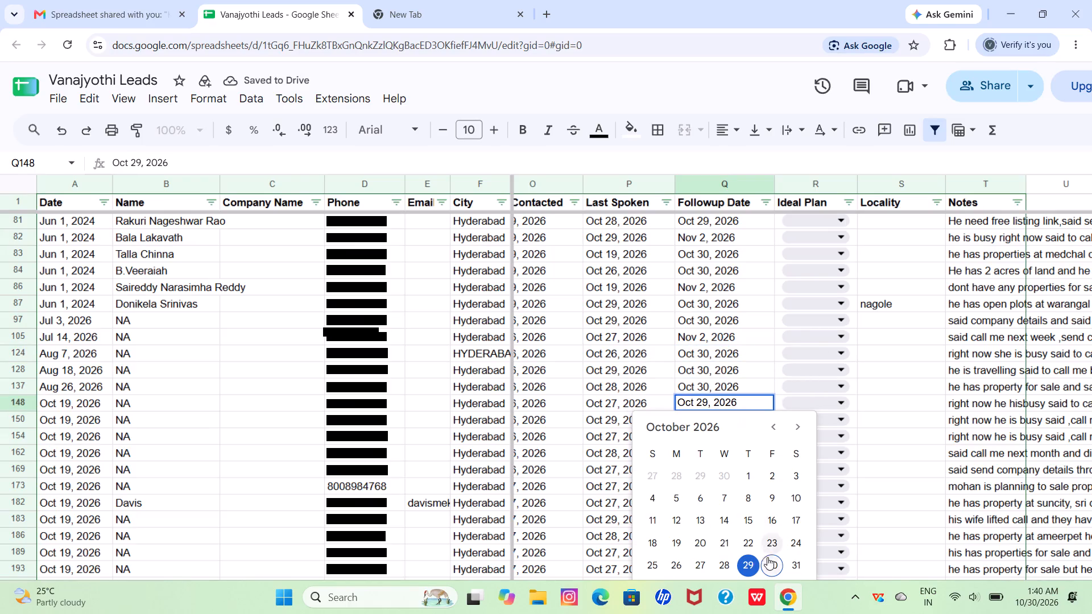
left_click(768, 558)
scroll(768, 558, "down", 5)
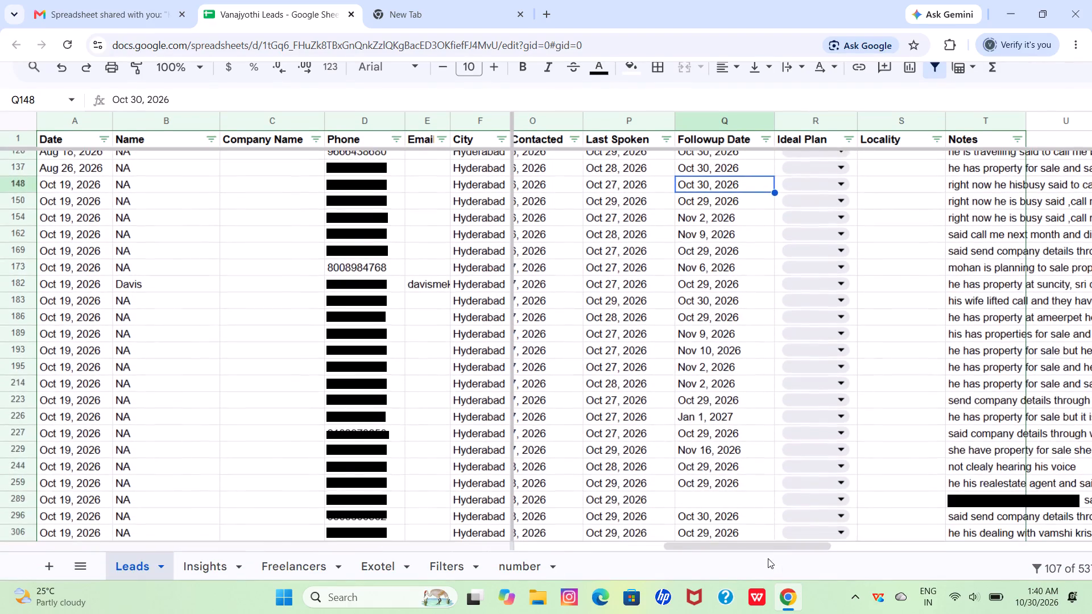
double_click(725, 198)
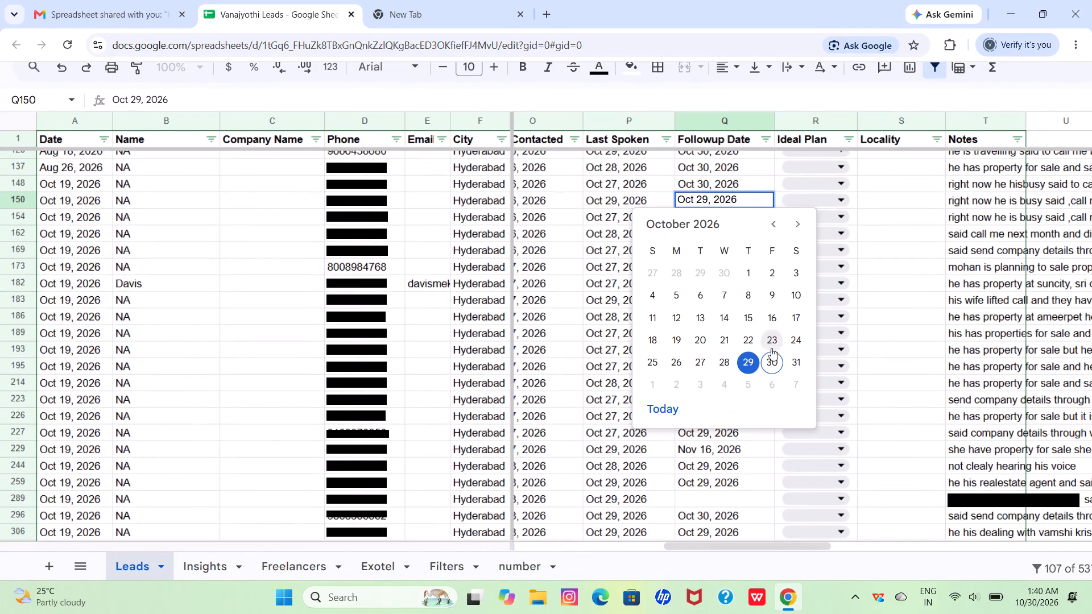
left_click(773, 358)
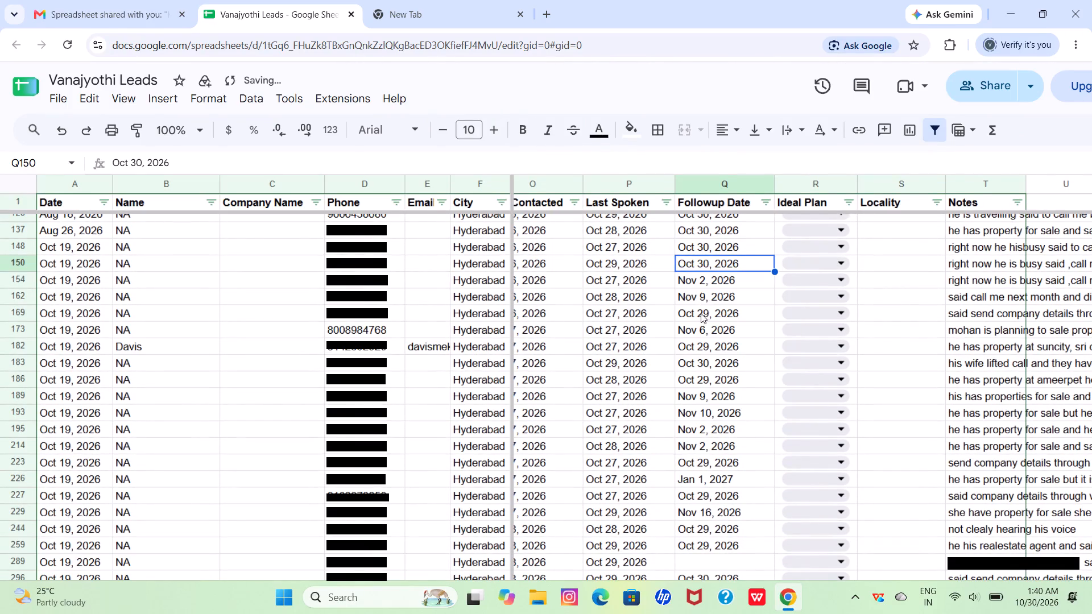
Set the Followup Date of the leads in rows 169, 182 and 186 to Oct 30, 2026.
double_click(701, 316)
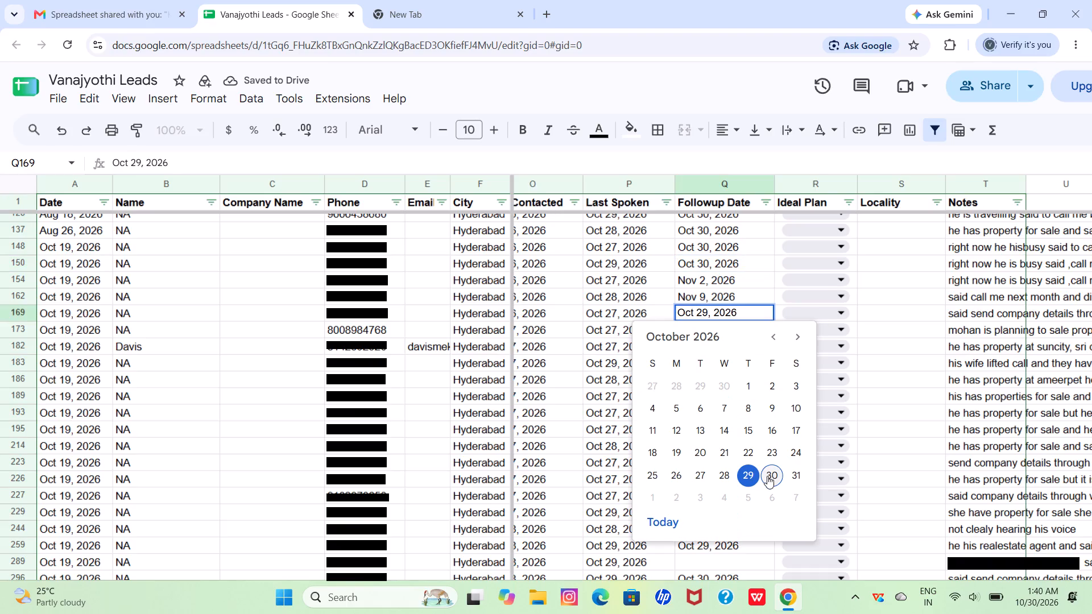
left_click(767, 476)
double_click(689, 350)
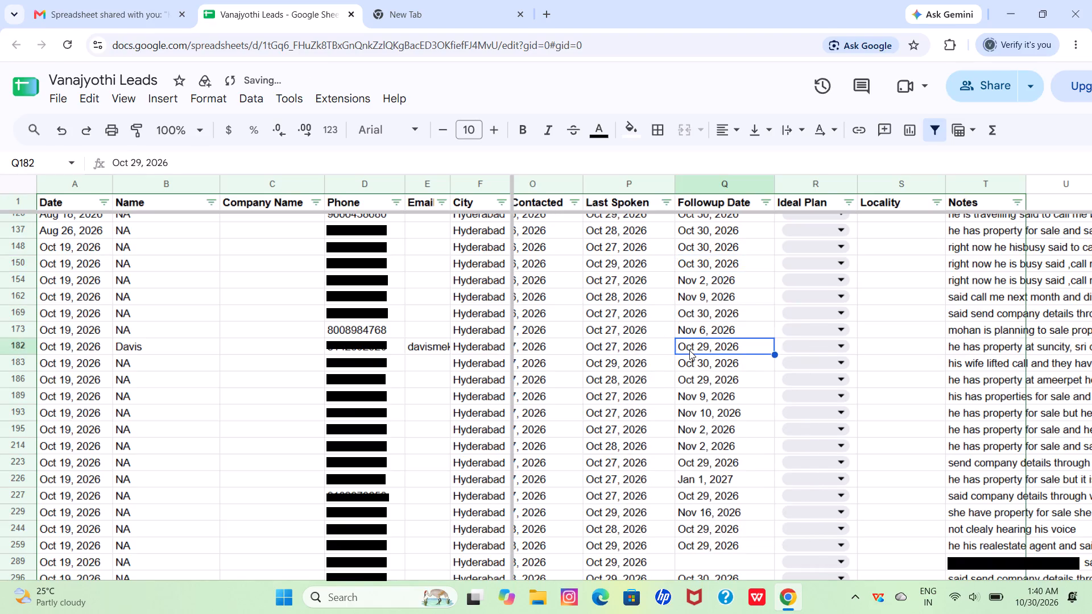
left_click(769, 511)
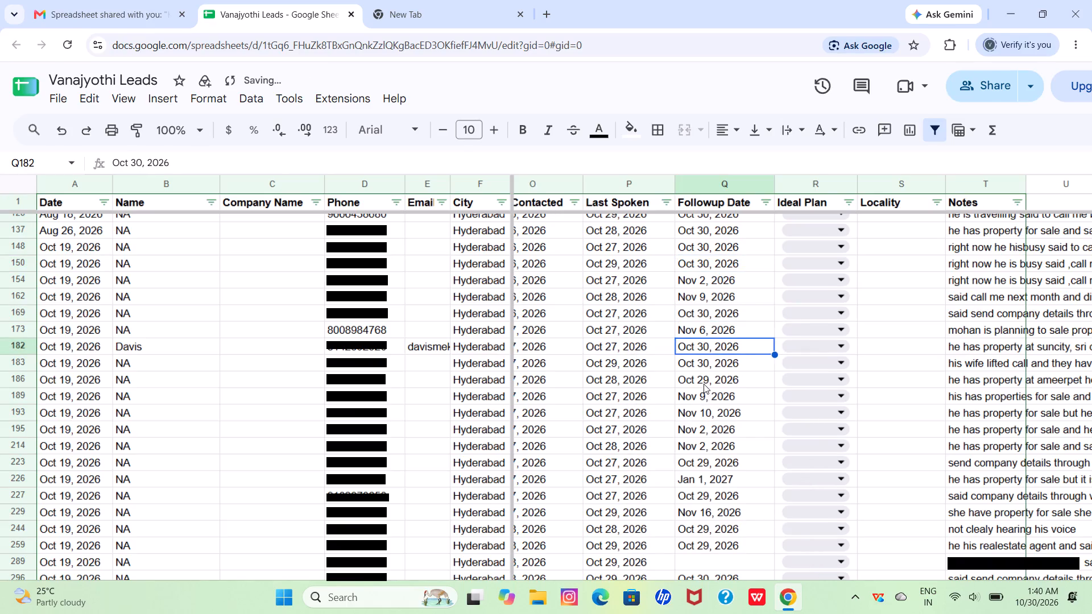
double_click(704, 384)
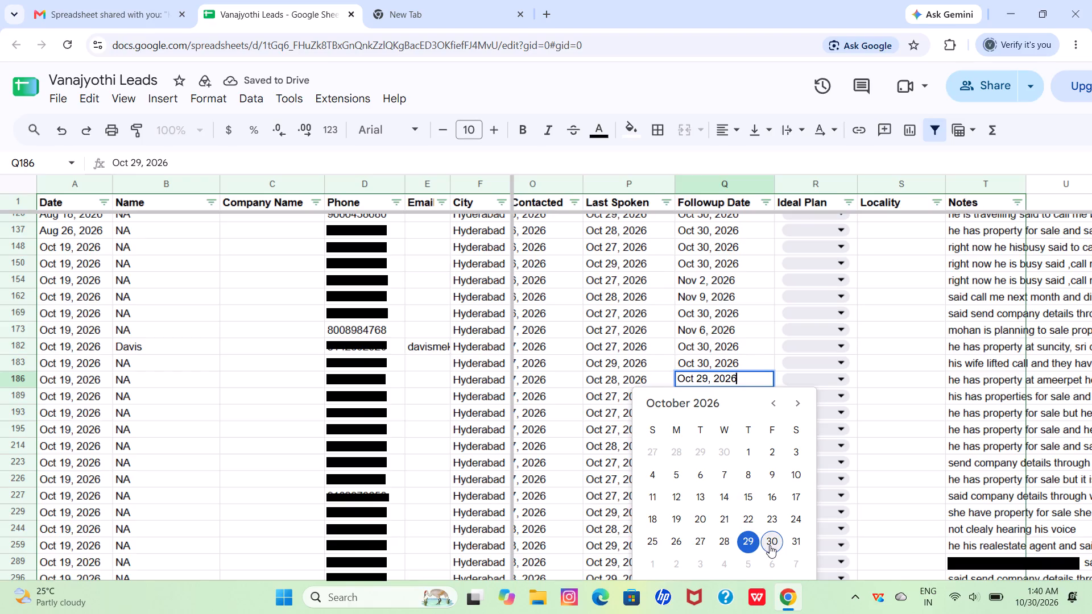
left_click(770, 545)
Set the Followup Date of the leads in rows 223, 227, 244 and 259 to Oct 30, 2026.
scroll(770, 545, "down", 4)
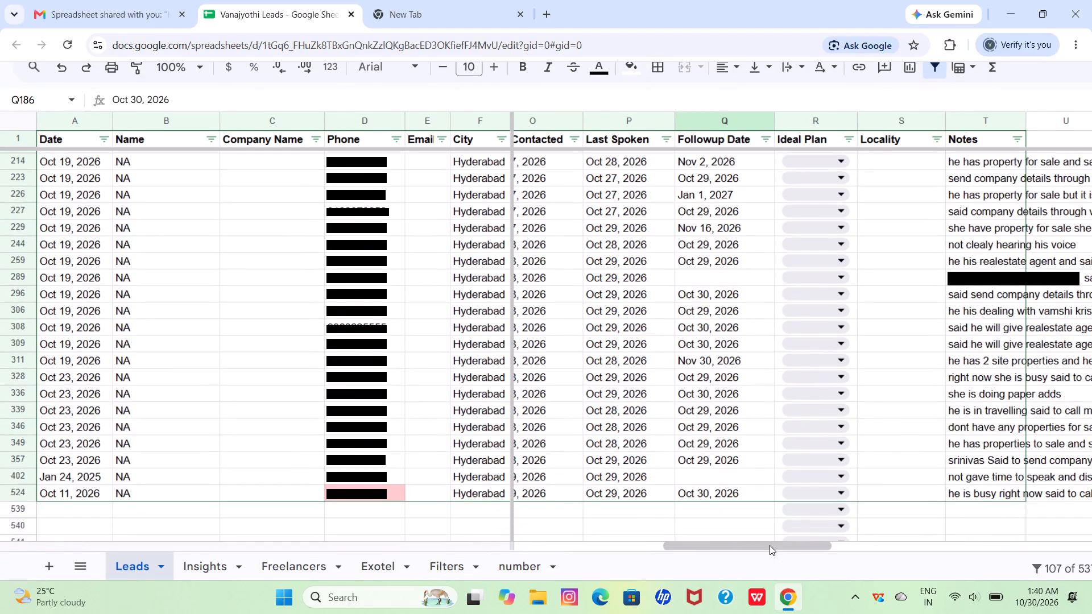
scroll(770, 545, "up", 1)
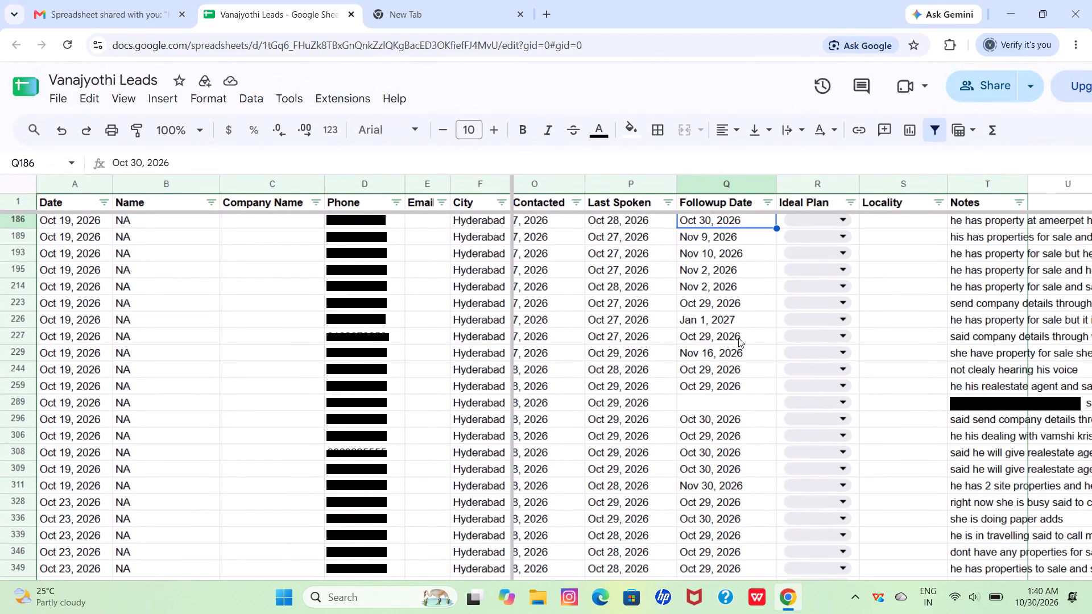
double_click(712, 305)
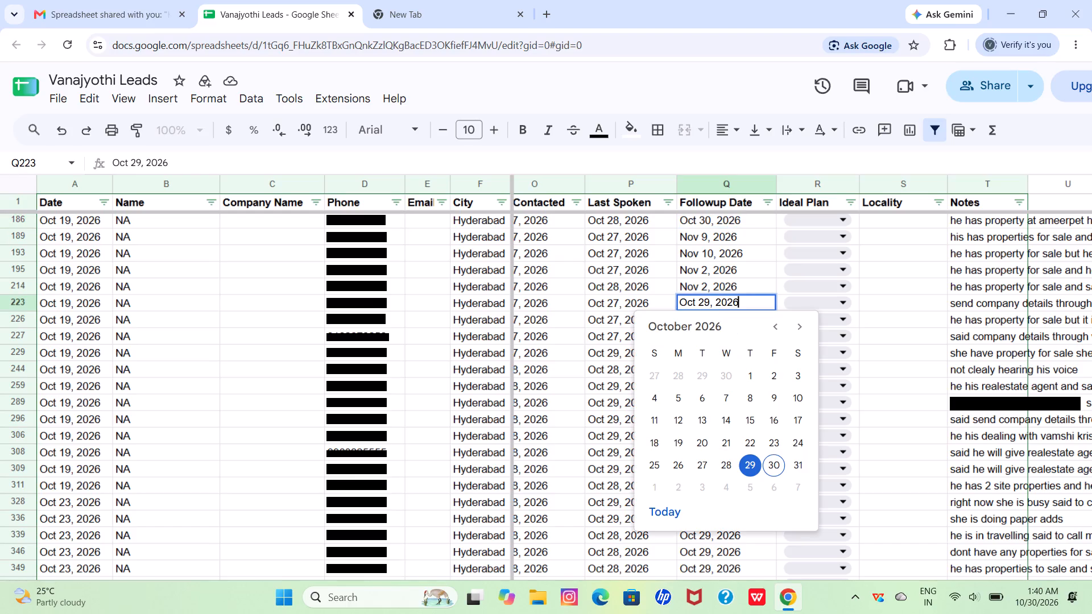
double_click(773, 459)
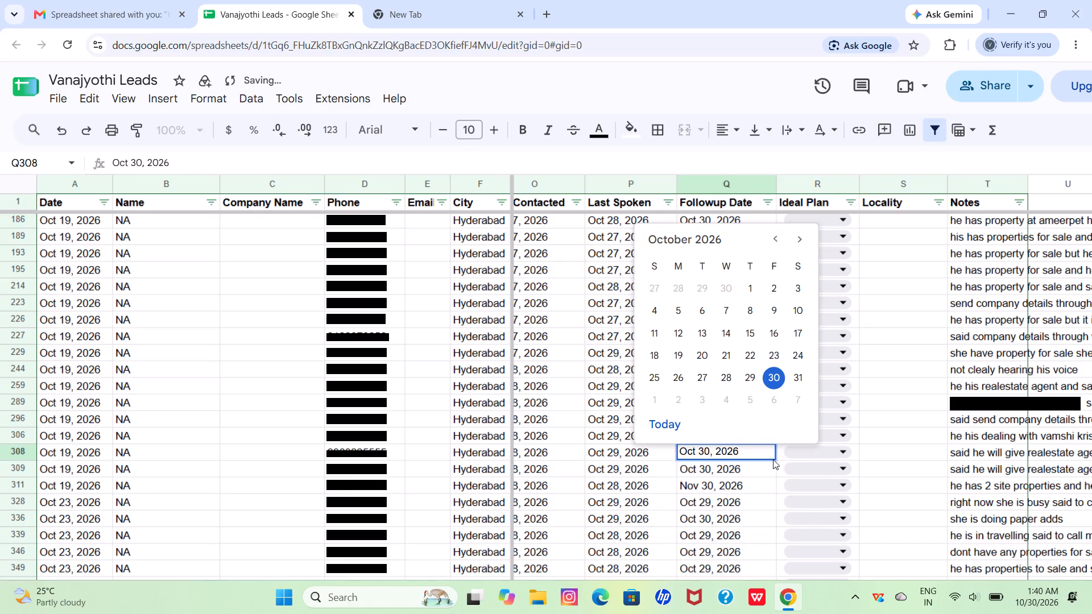
left_click(945, 419)
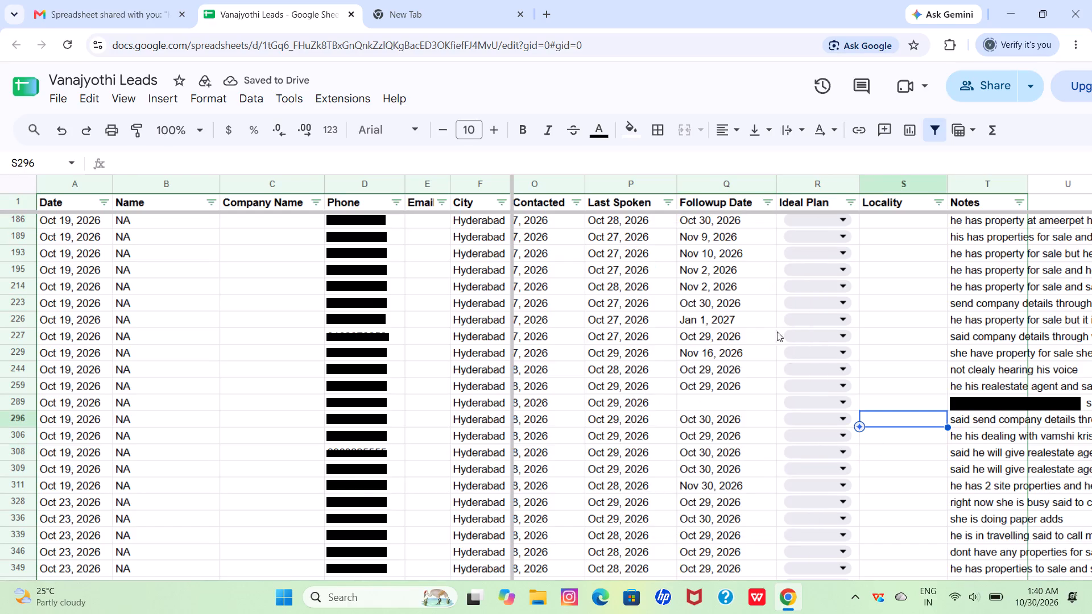
double_click(720, 339)
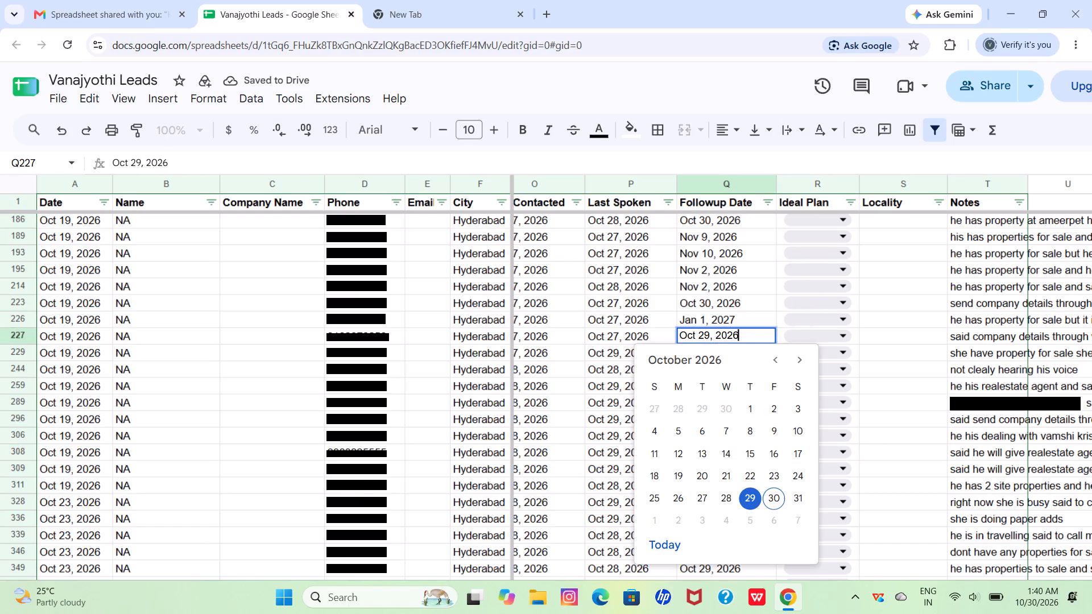
left_click(776, 500)
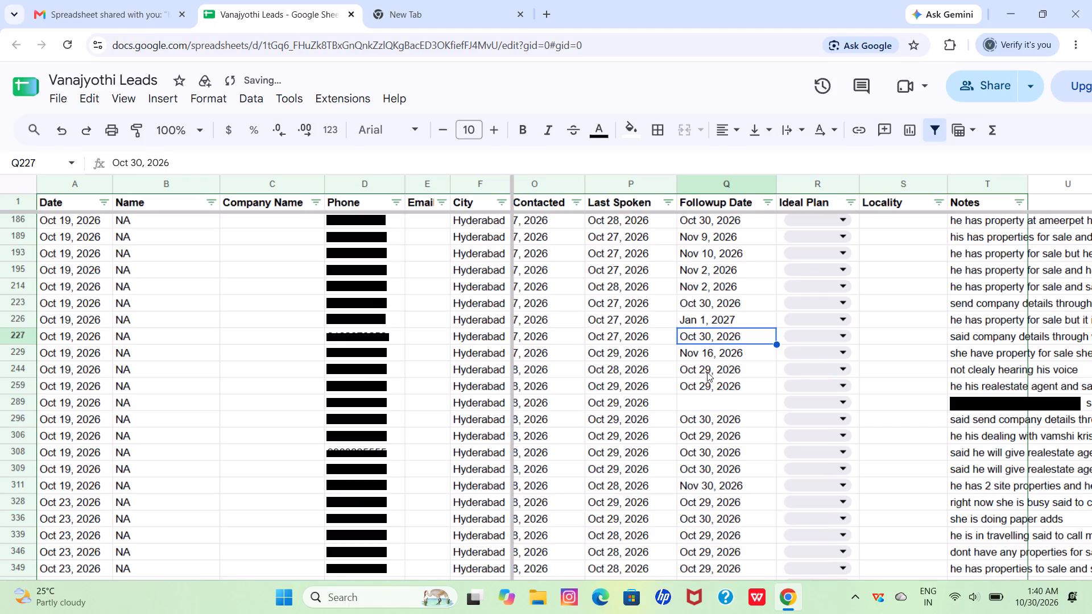
double_click(706, 370)
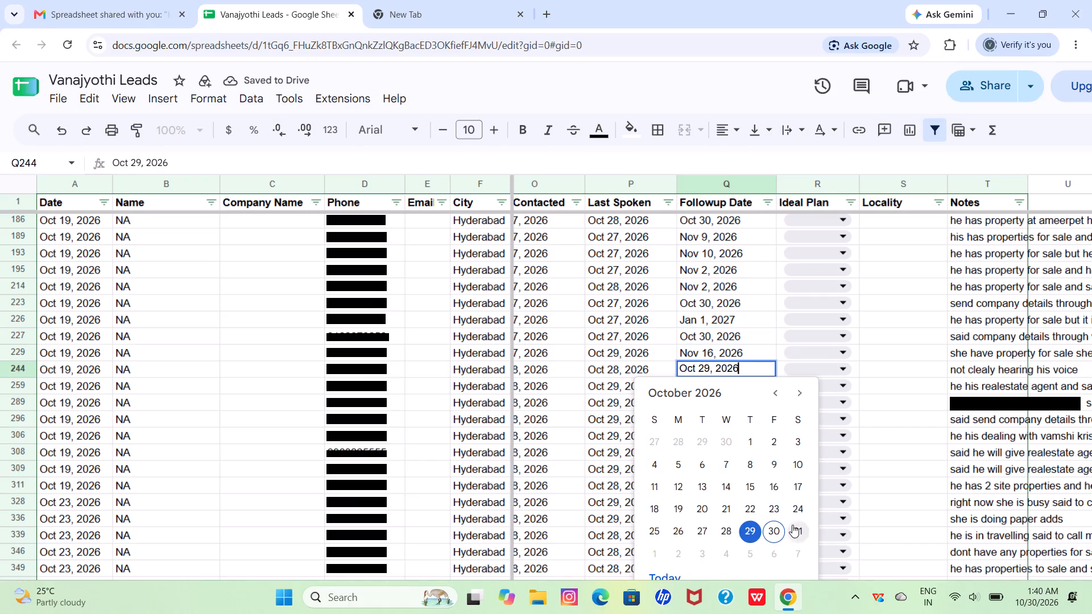
left_click(773, 529)
double_click(719, 383)
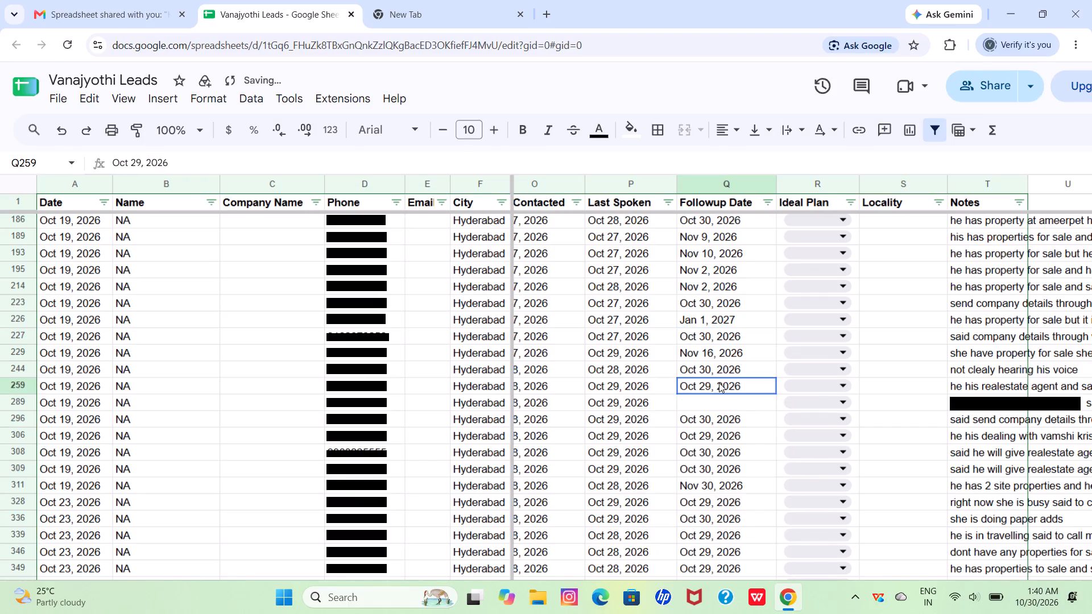
left_click(772, 555)
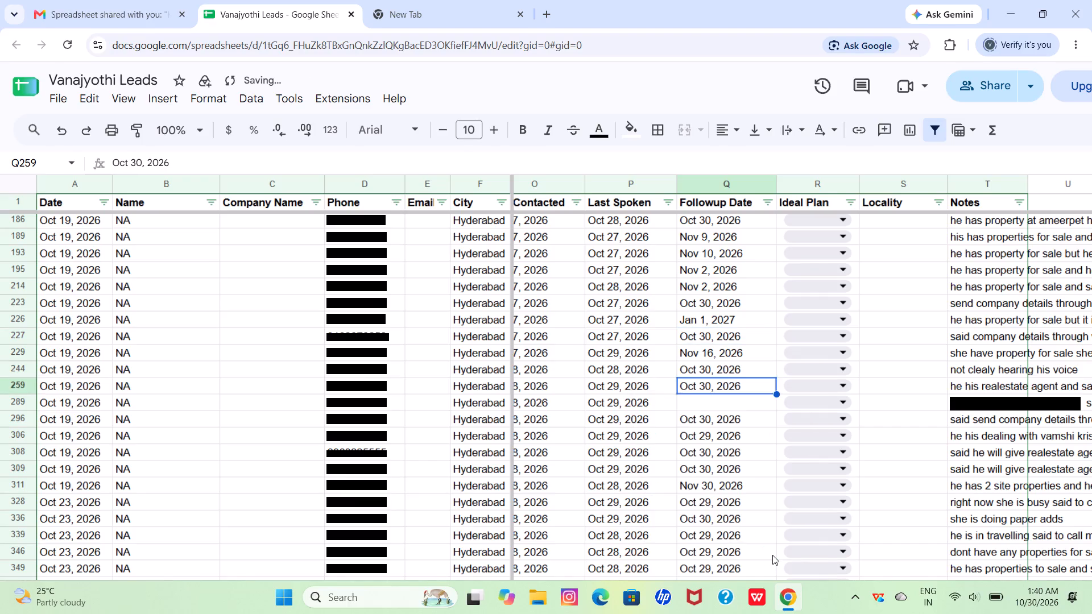
Set the Followup Date of the leads in rows 306, 328 and 339 to Oct 30, 2026.
scroll(704, 486, "down", 4)
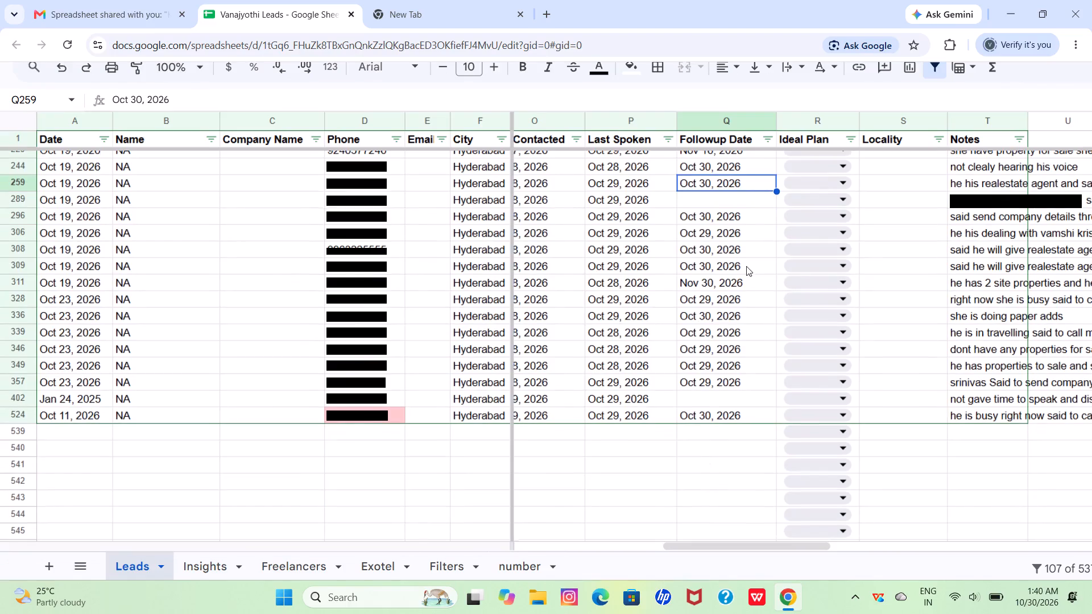
double_click(722, 230)
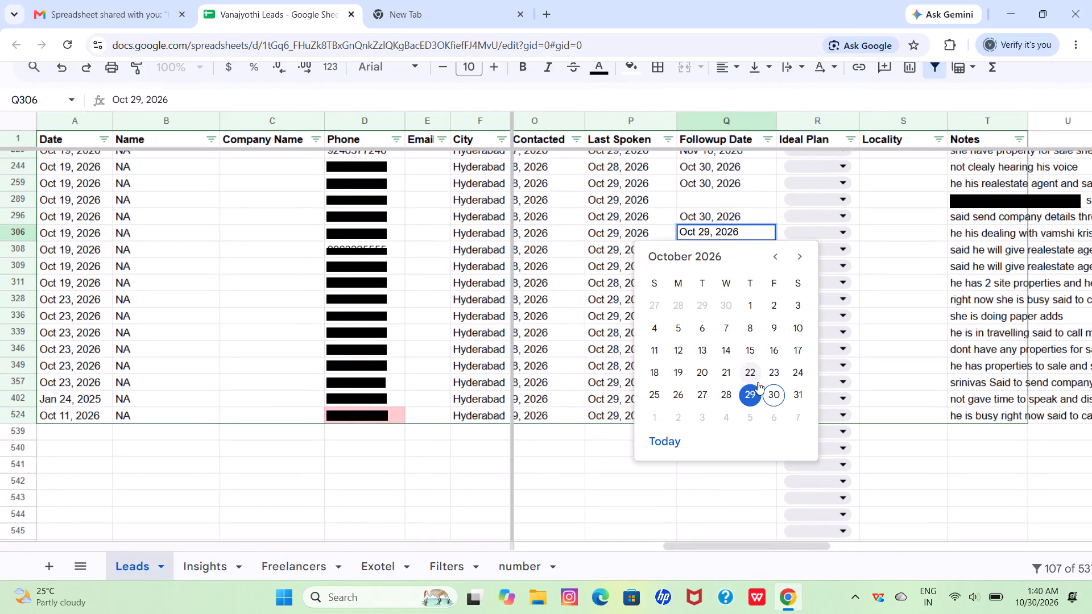
left_click(773, 388)
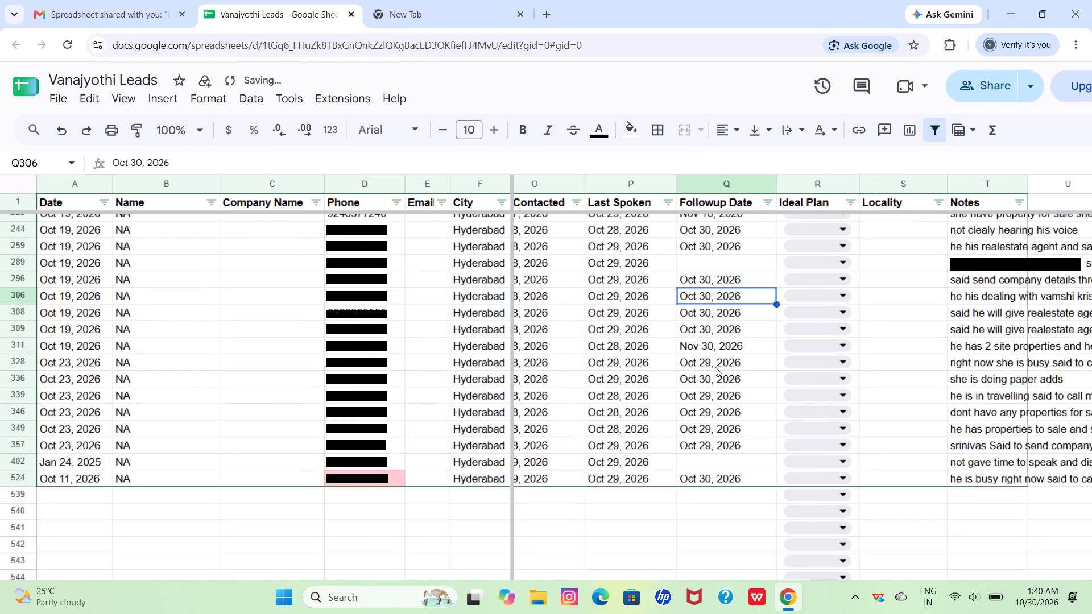
double_click(712, 362)
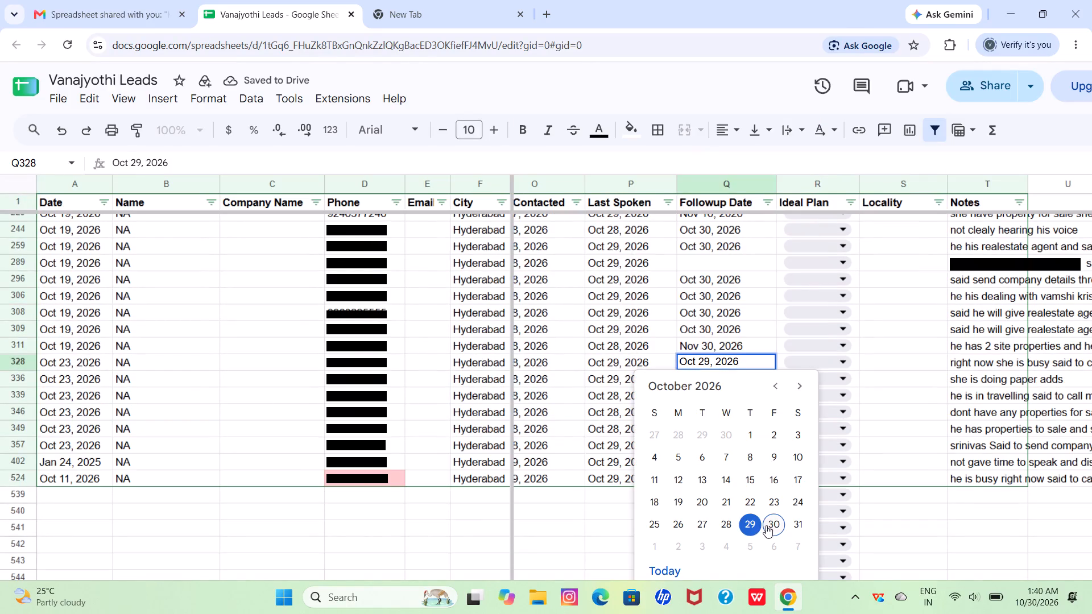
left_click(767, 525)
scroll(767, 525, "down", 2)
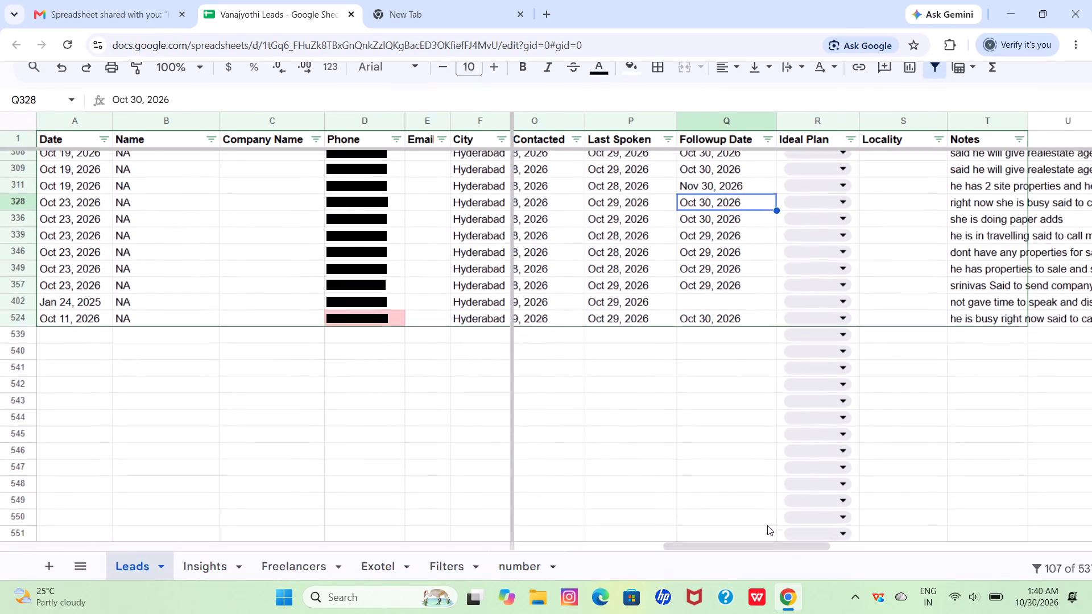
double_click(730, 238)
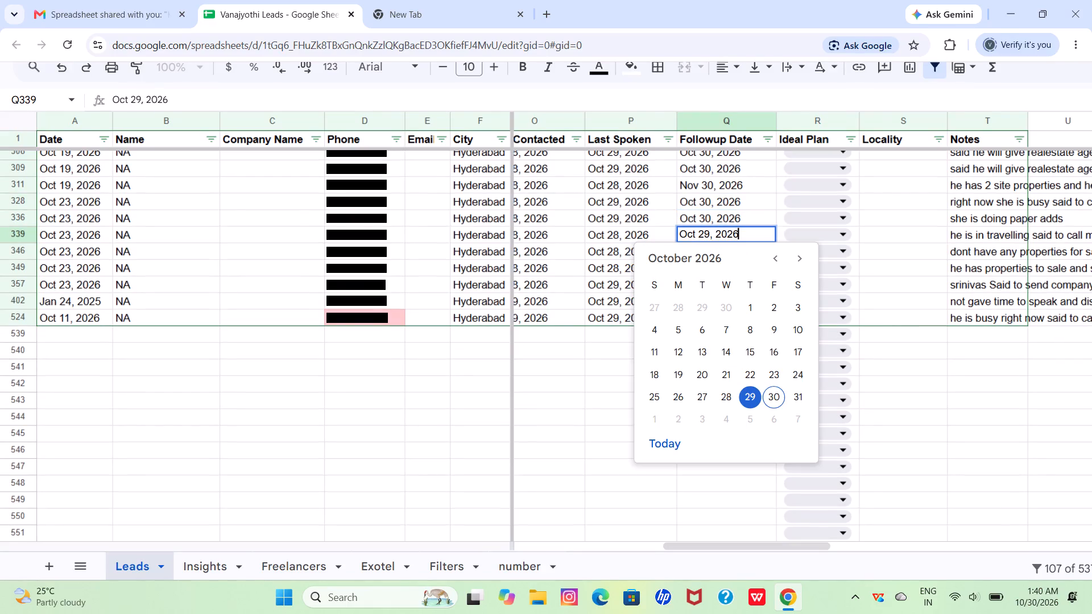
left_click(767, 403)
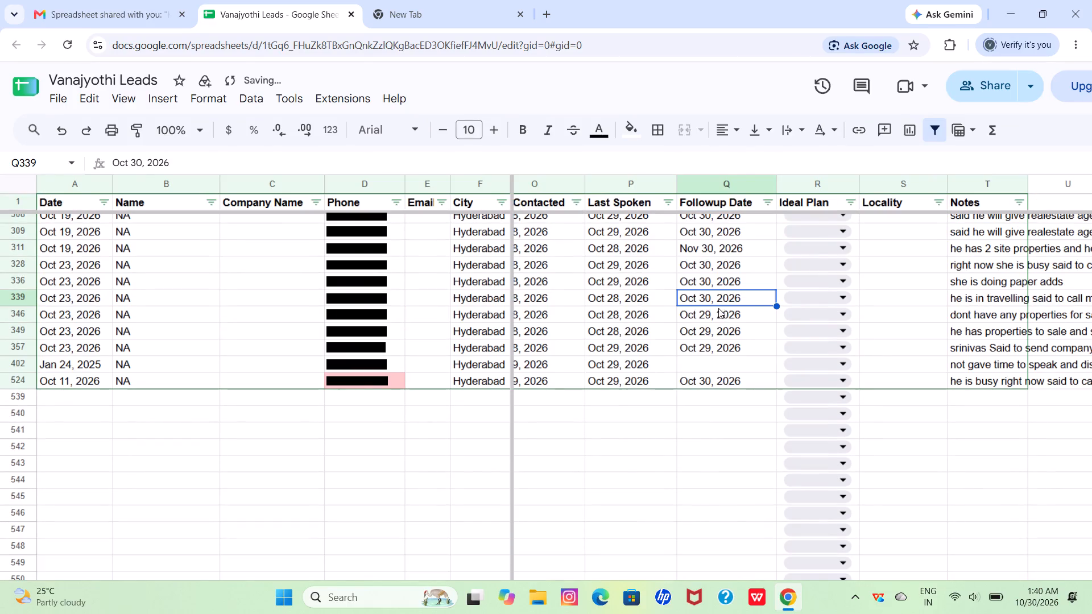
Set the Followup Date of the leads in rows 346, 349 and 357 to Oct 30, 2026.
double_click(718, 314)
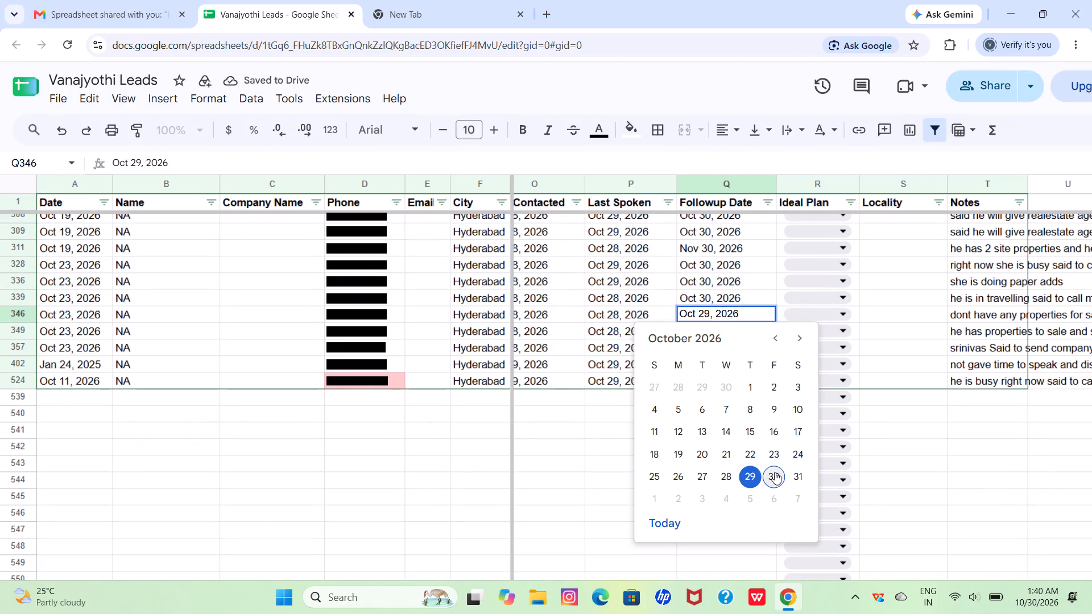
left_click(775, 472)
double_click(721, 334)
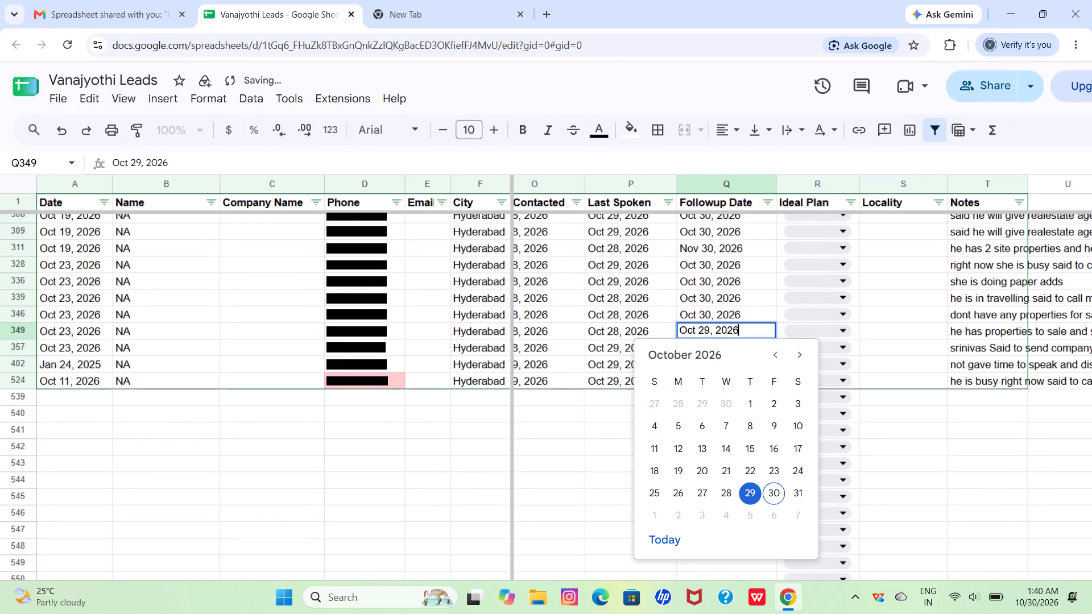
left_click(773, 492)
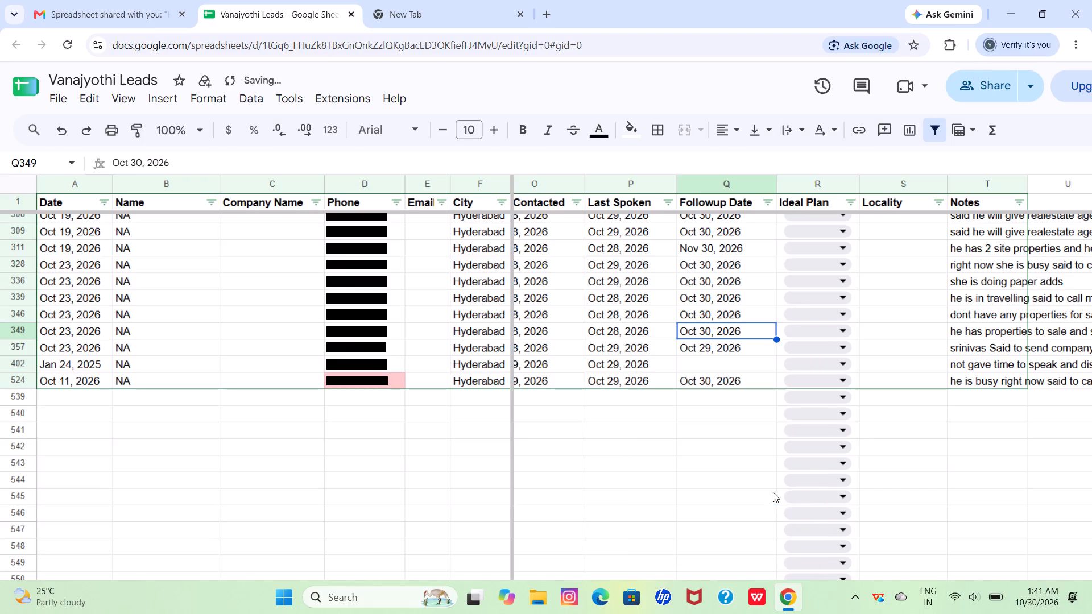
double_click(718, 356)
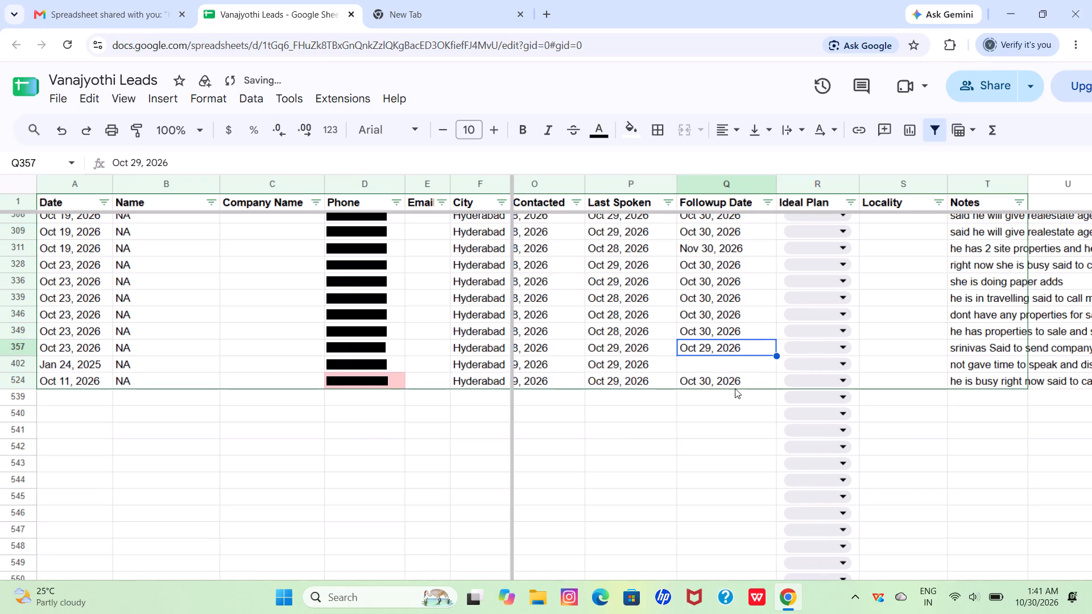
double_click(722, 347)
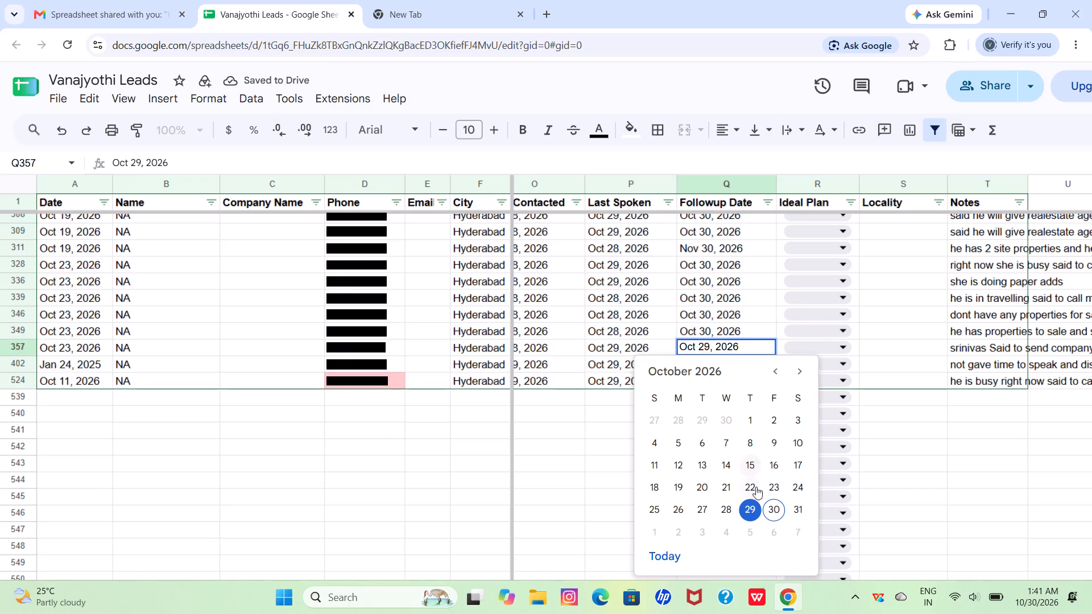
left_click(778, 511)
Sort the filtered Call Back leads by Score from Z to A.
scroll(778, 511, "left", 6)
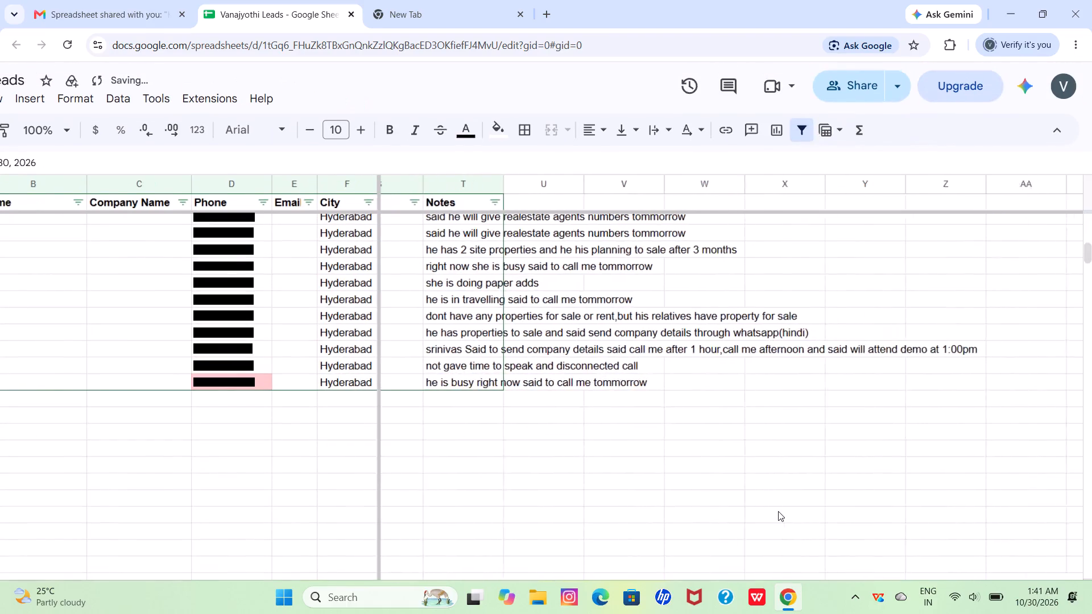
scroll(778, 511, "right", 12)
scroll(778, 511, "up", 1)
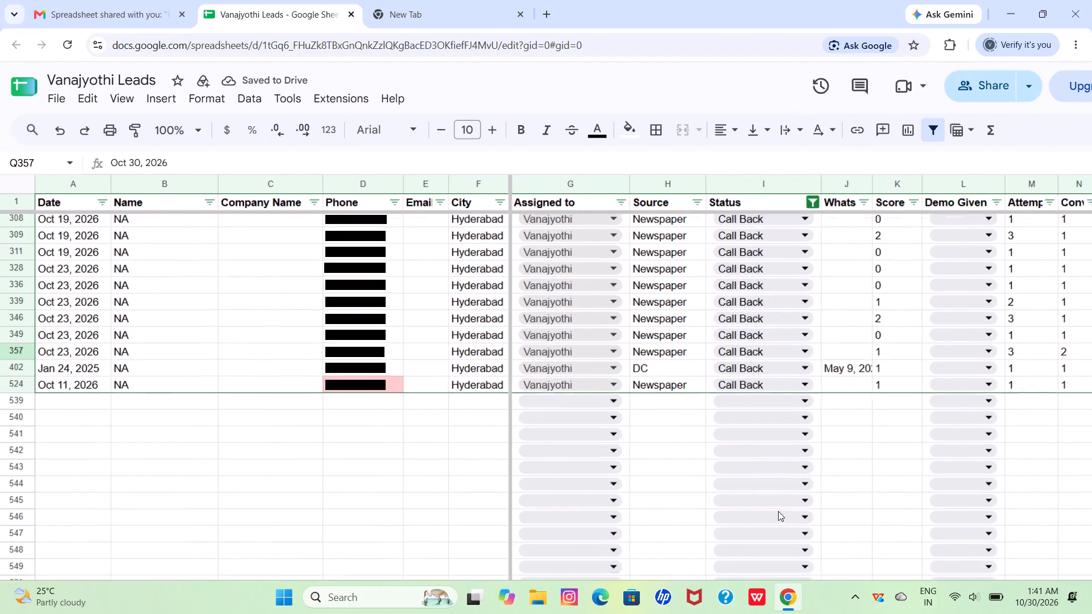
scroll(778, 511, "up", 3)
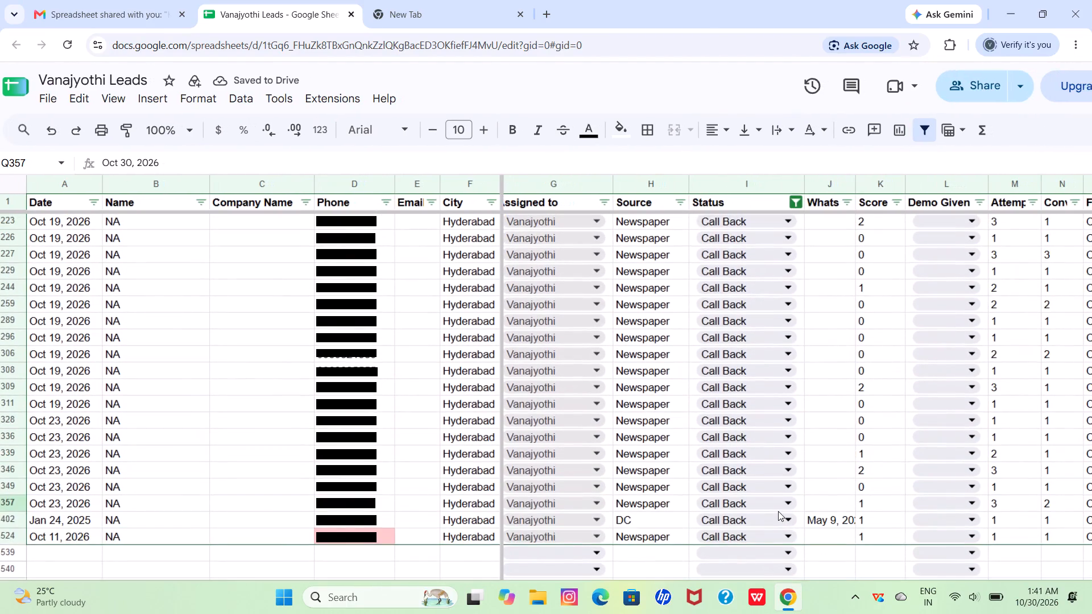
scroll(778, 511, "left", 1)
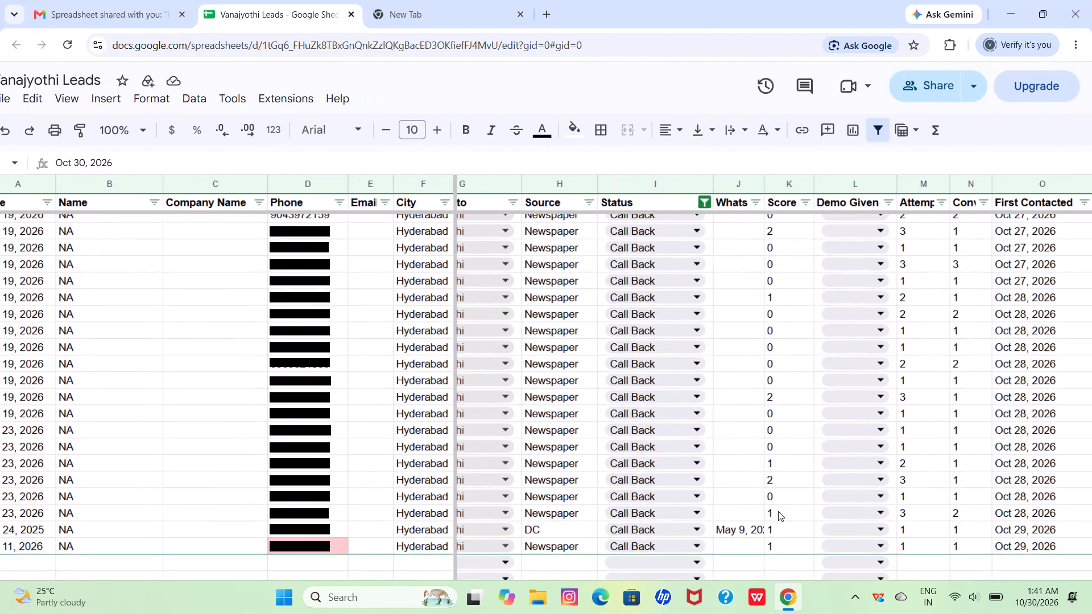
scroll(778, 511, "up", 1)
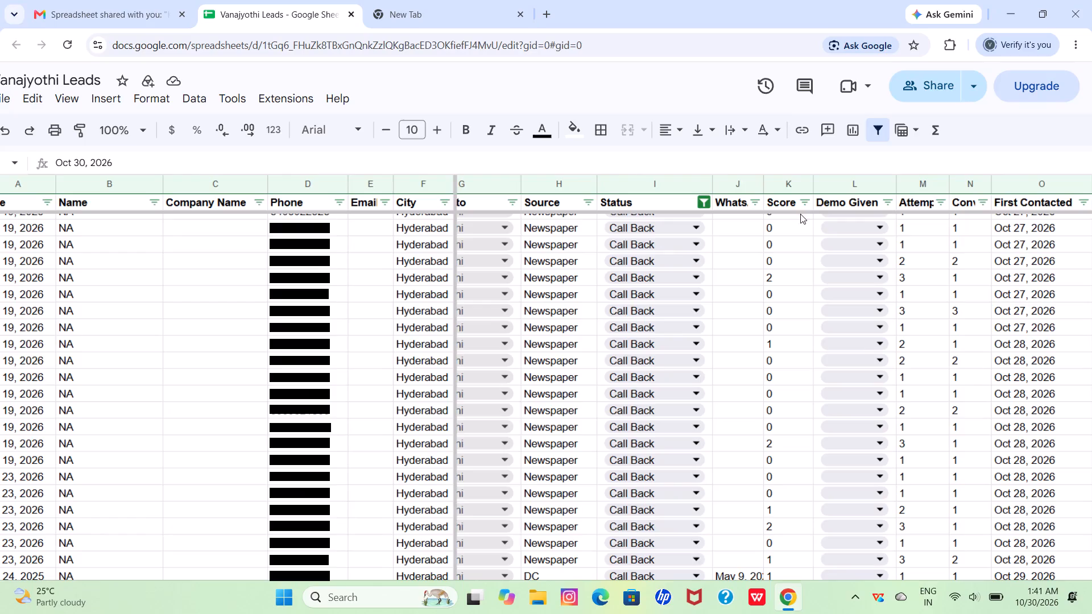
double_click(803, 206)
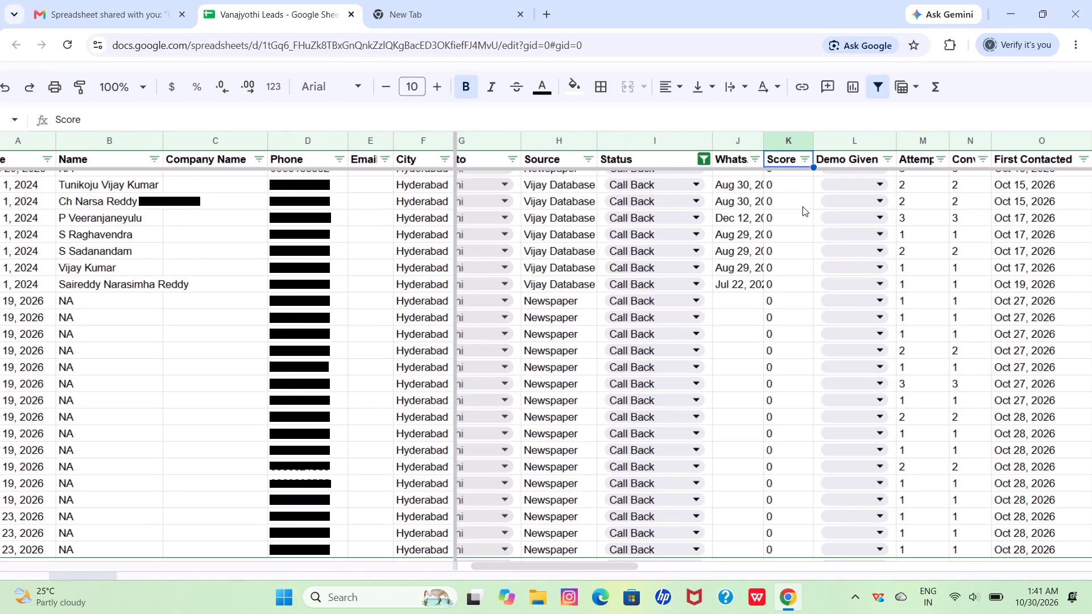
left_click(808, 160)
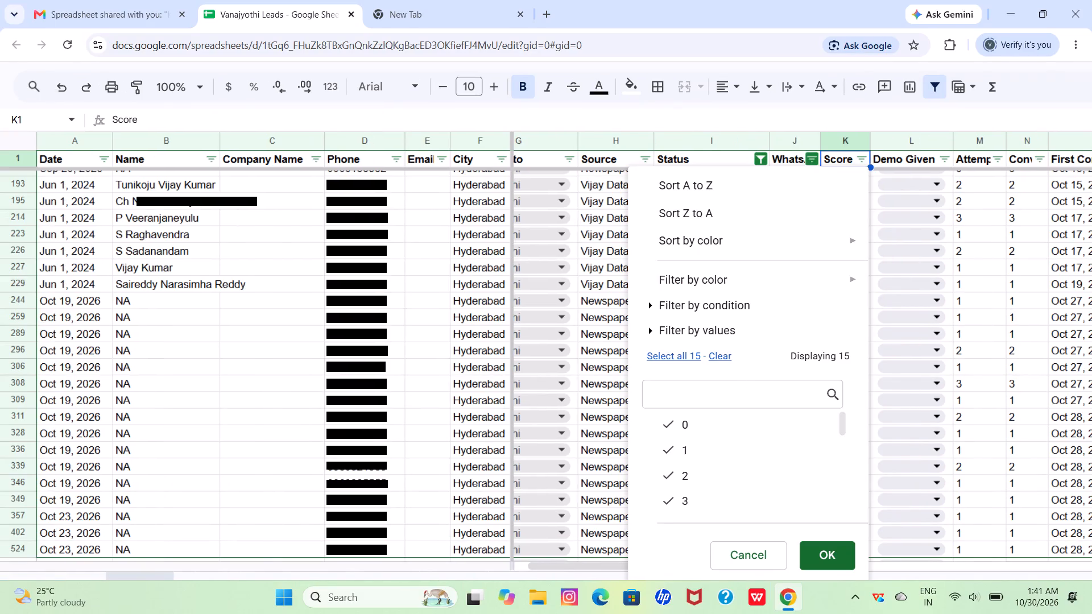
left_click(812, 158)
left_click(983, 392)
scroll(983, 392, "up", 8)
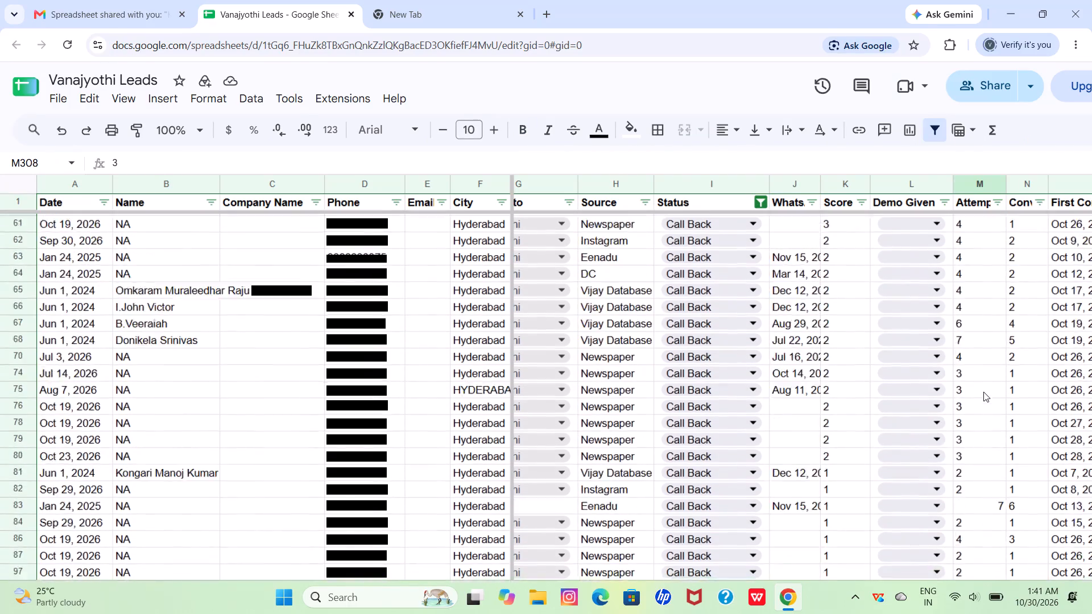
Remove the current filter from the leads table and create a fresh one over the whole data range.
scroll(983, 392, "up", 7)
scroll(983, 392, "right", 1)
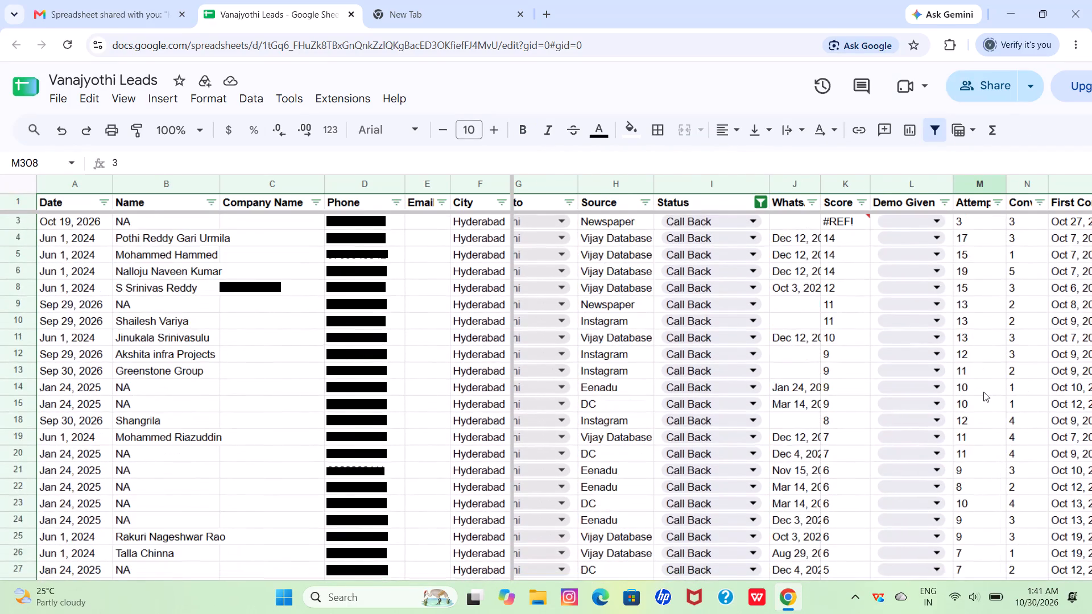
scroll(983, 392, "right", 3)
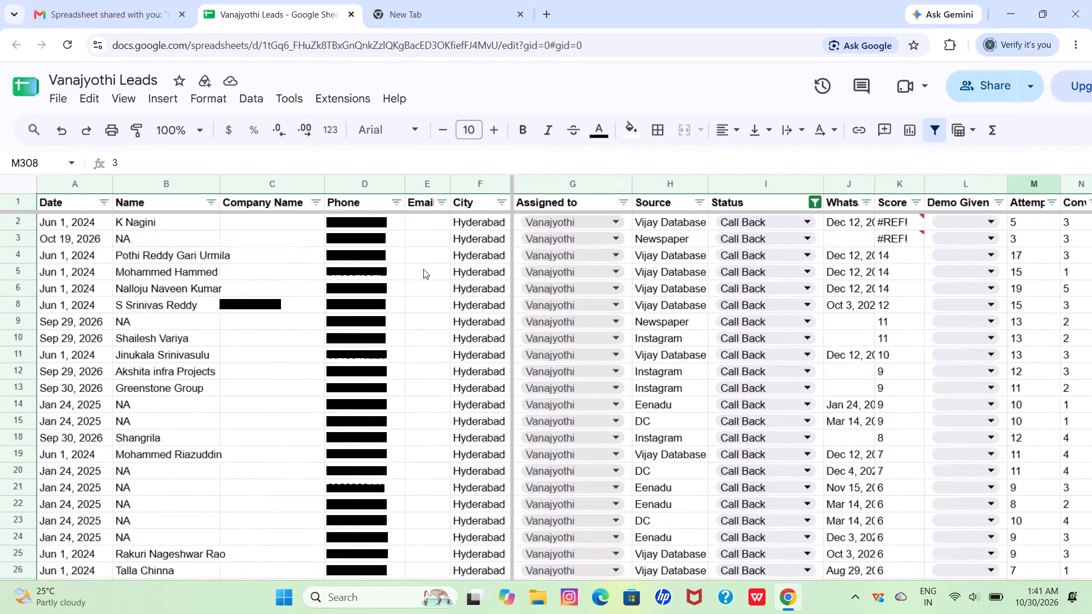
scroll(491, 272, "left", 2)
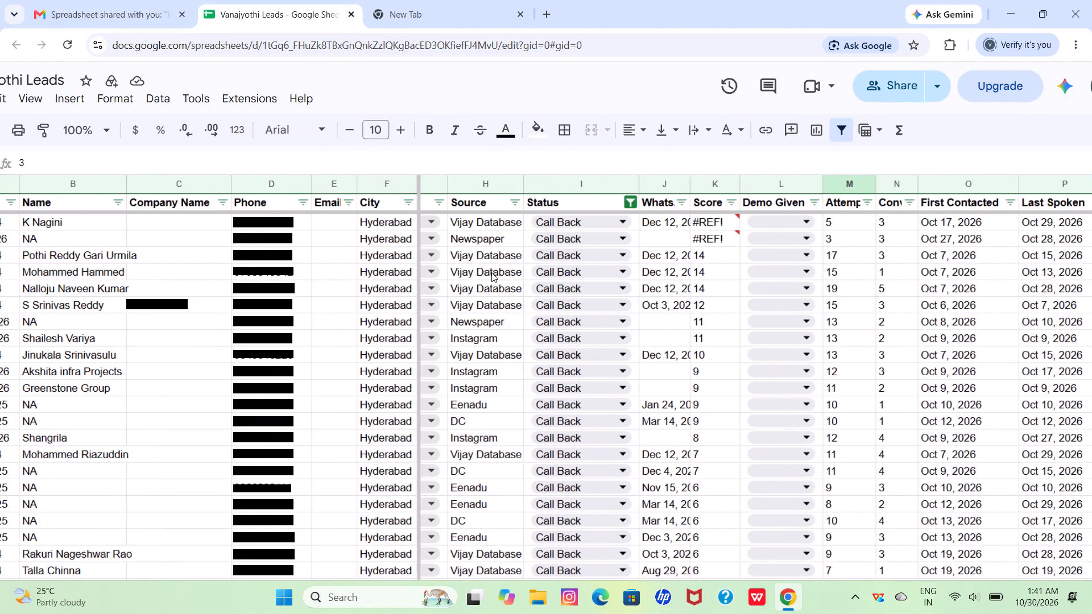
scroll(491, 272, "left", 2)
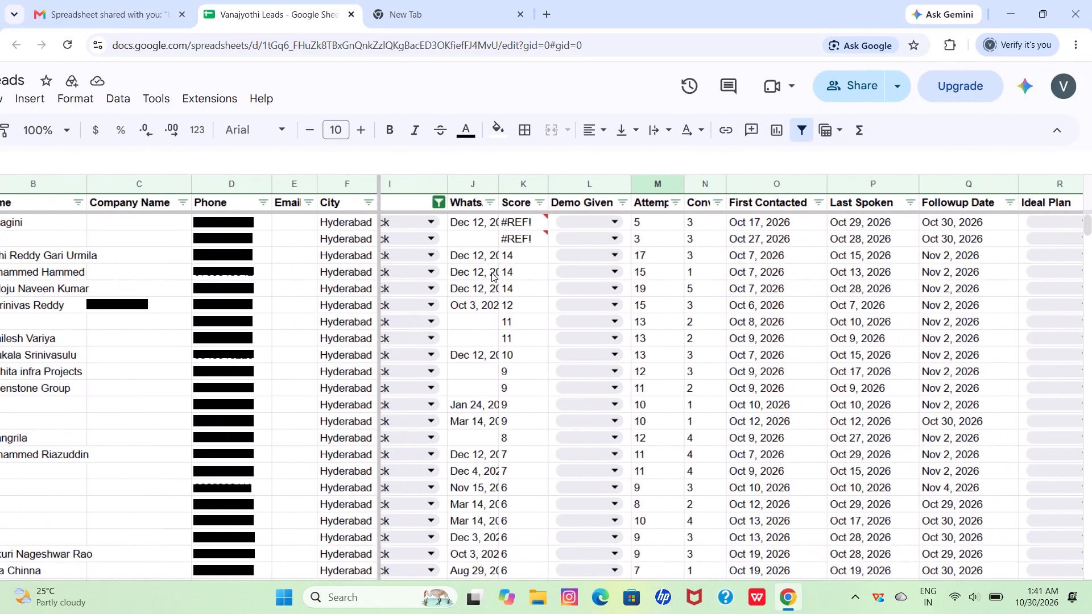
scroll(491, 272, "left", 2)
scroll(491, 272, "up", 7)
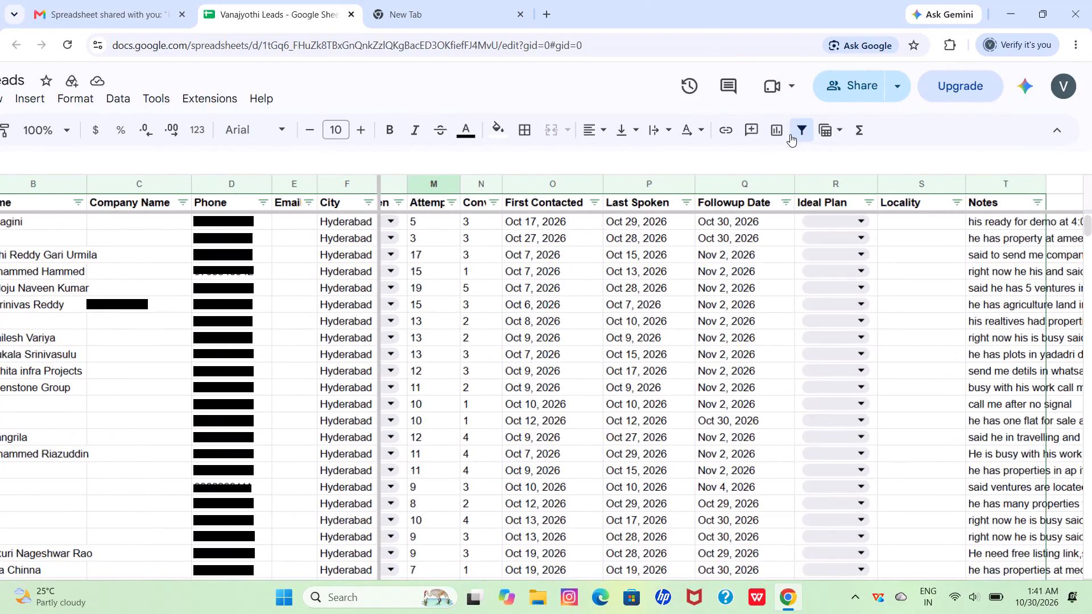
left_click(798, 128)
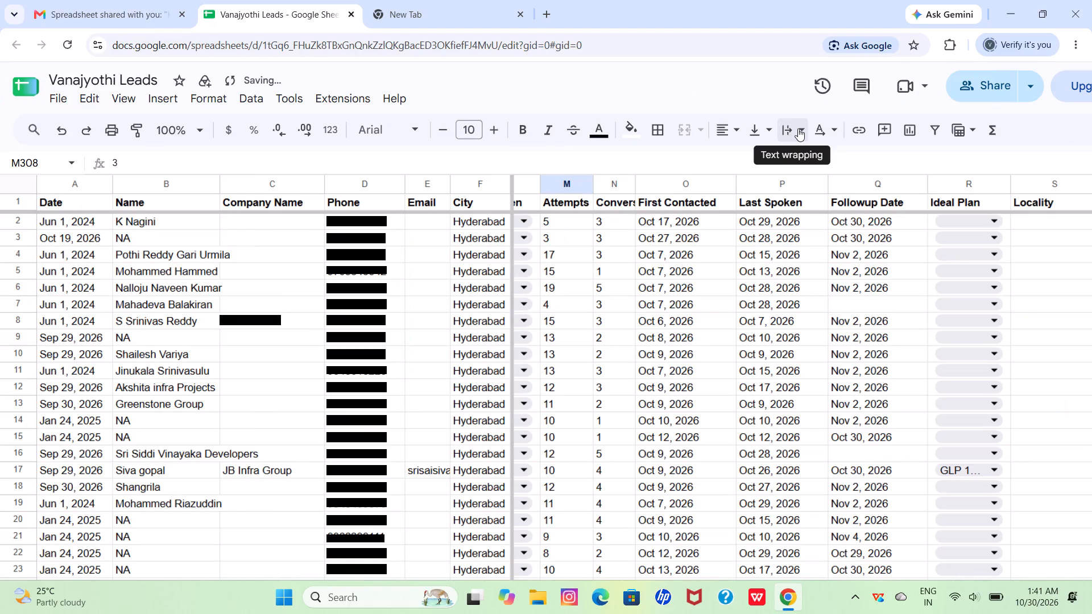
left_click(935, 129)
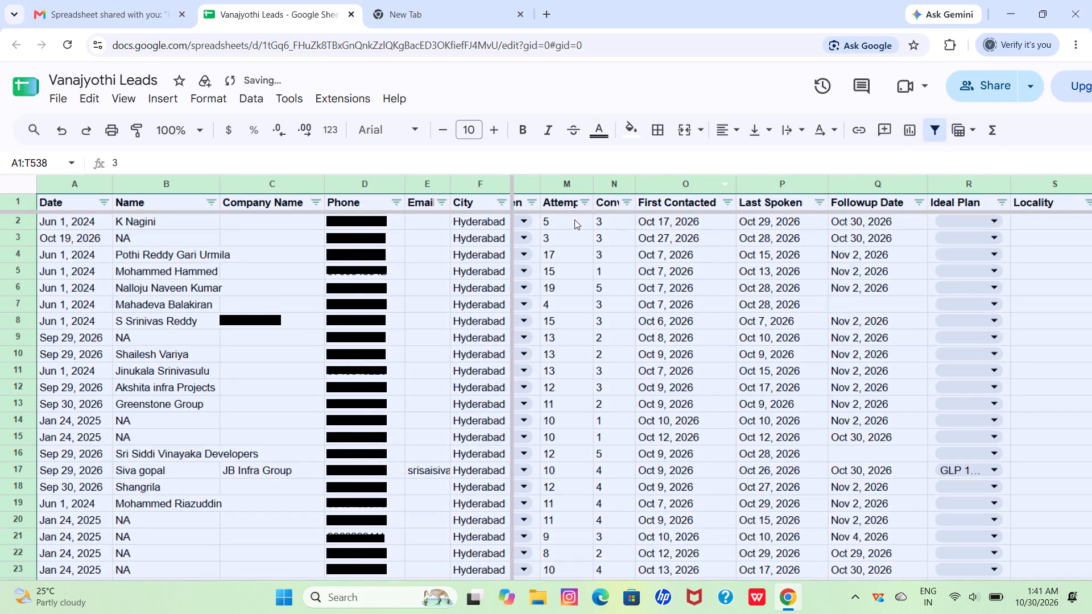
Filter the Status column to show only Call Back leads.
scroll(574, 219, "right", 6)
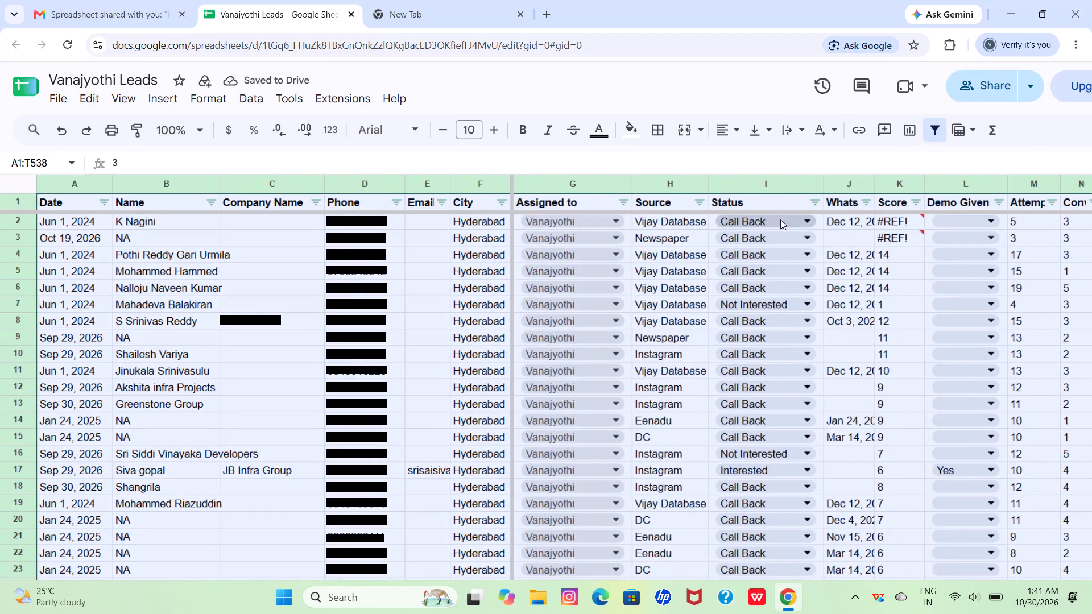
left_click(818, 207)
left_click(670, 348)
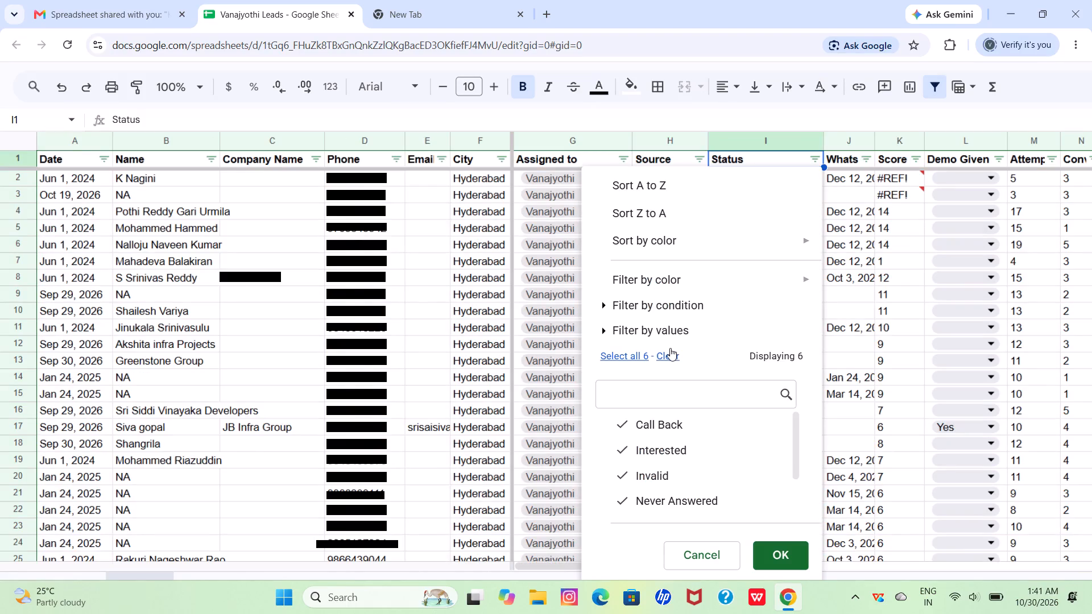
left_click(666, 429)
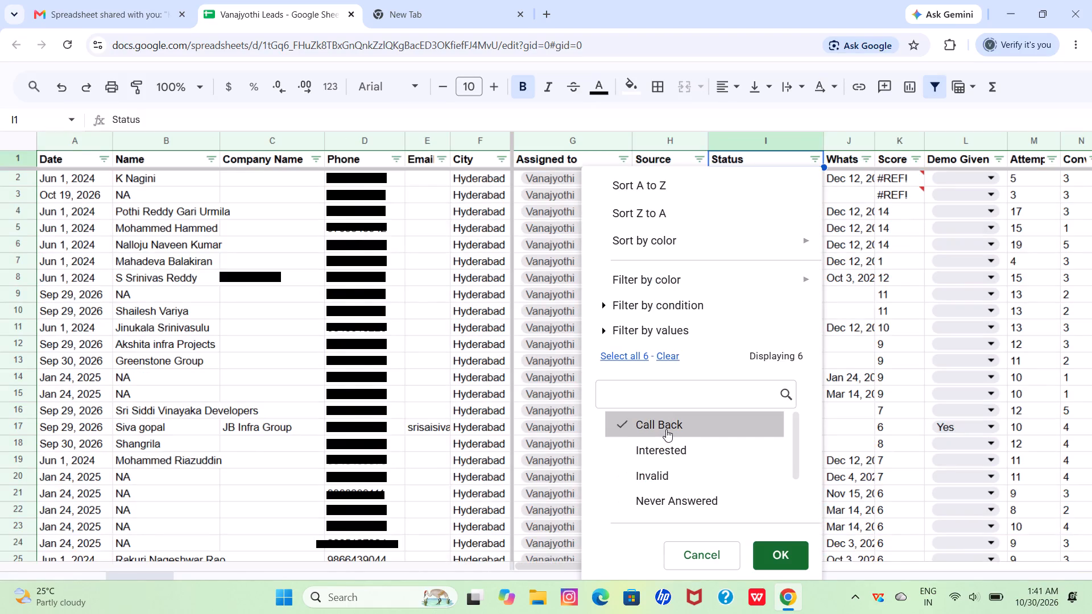
left_click(786, 551)
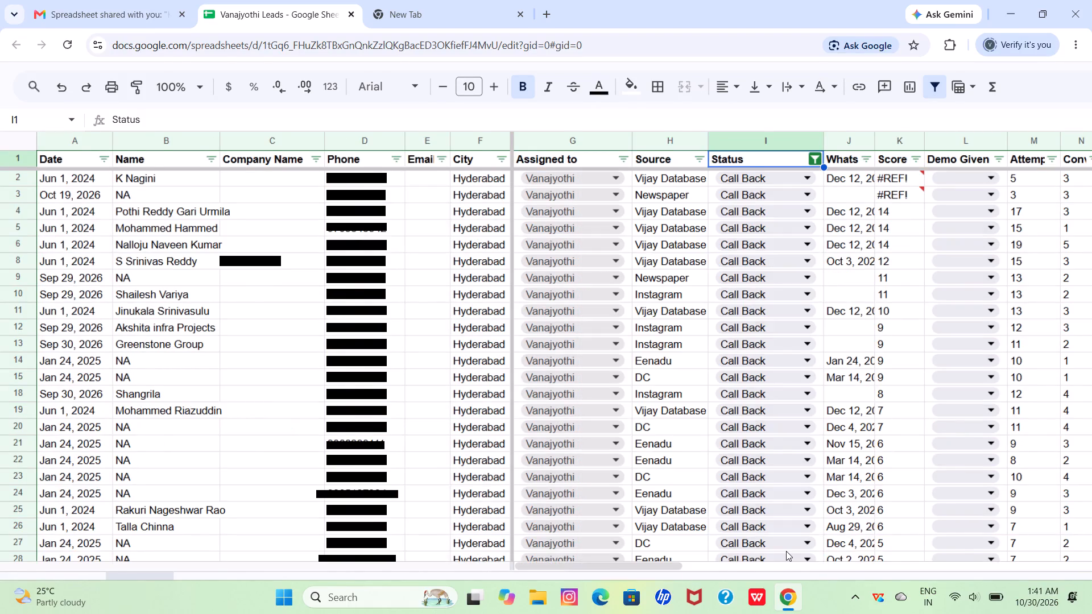
Set the Followup Date of the Call Back lead in row 22 to Oct 30, 2026.
scroll(786, 551, "up", 3)
scroll(786, 551, "left", 2)
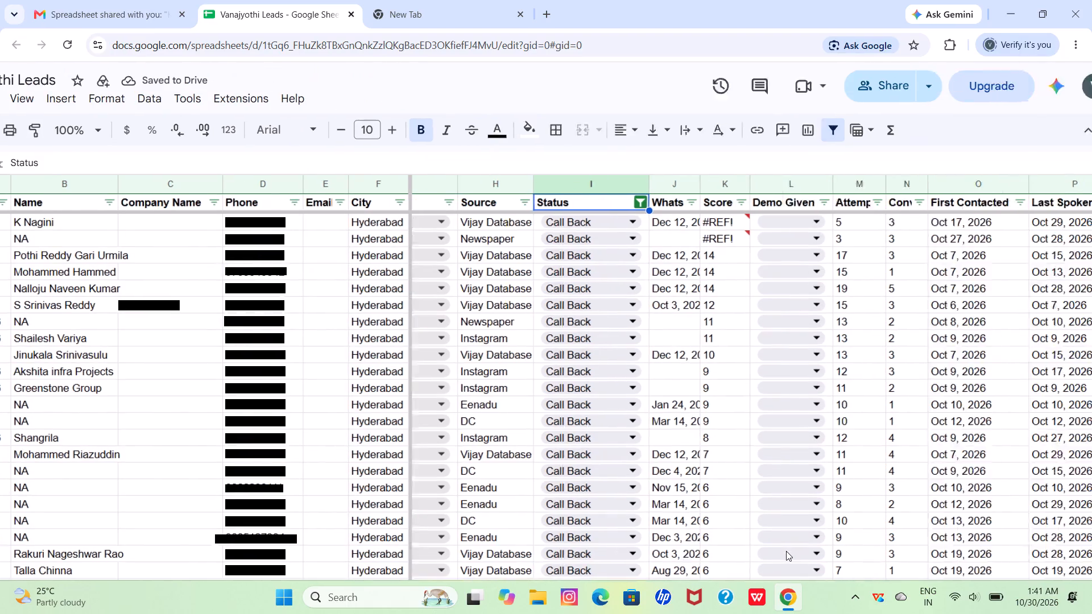
scroll(786, 551, "left", 6)
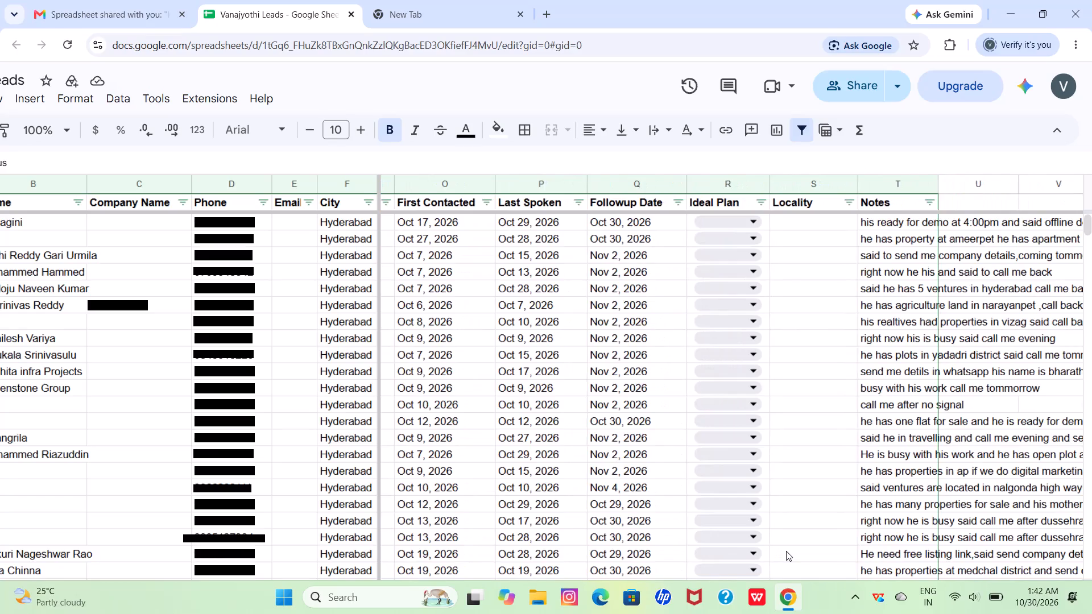
scroll(786, 551, "down", 1)
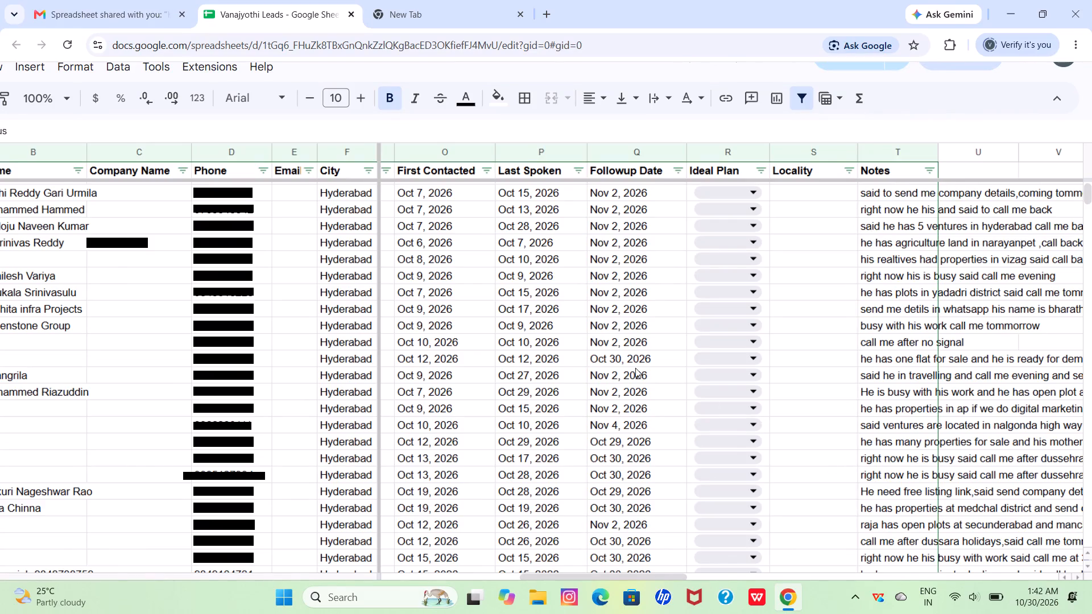
left_click(619, 438)
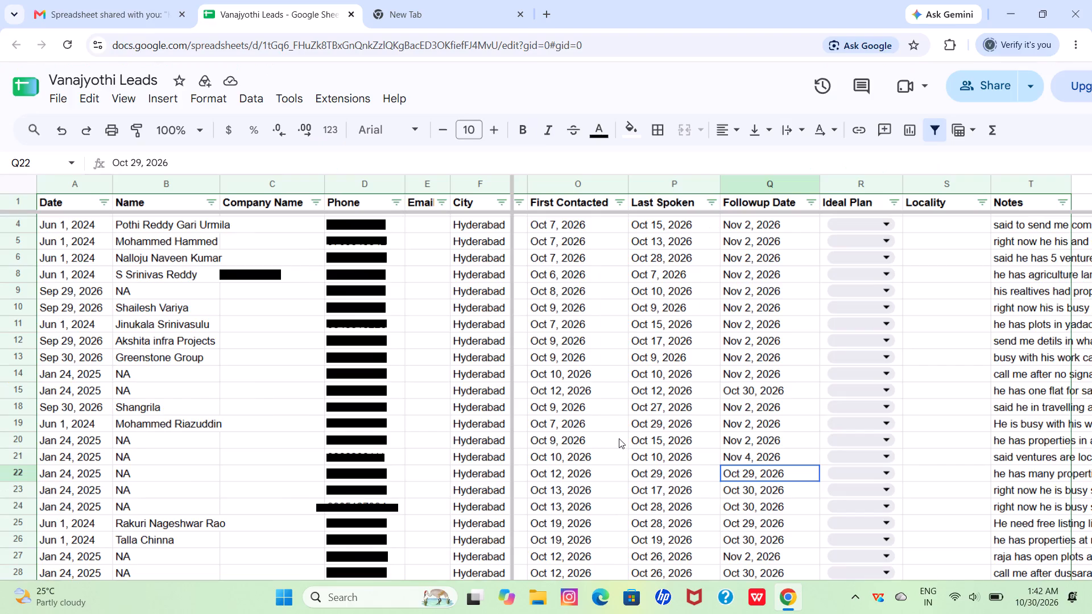
double_click(759, 468)
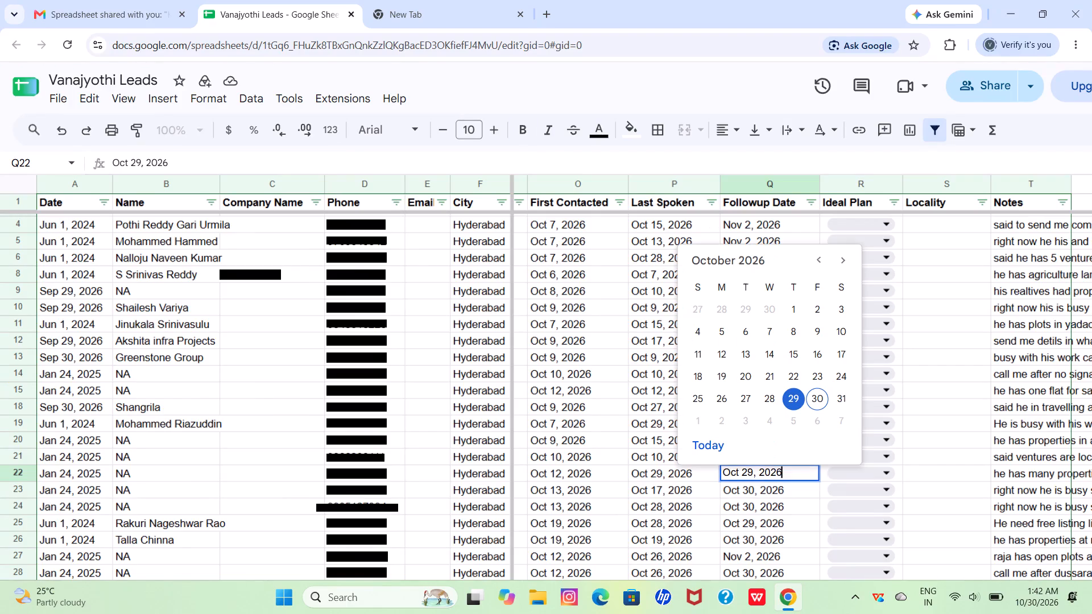
left_click(816, 401)
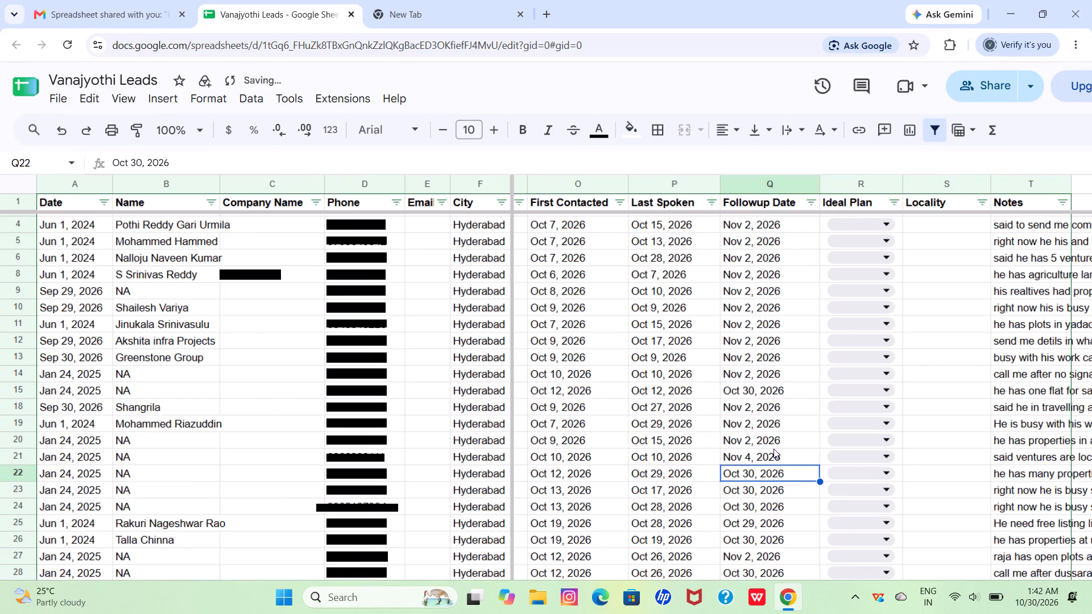
Review the scores, contact dates, follow-up dates and notes of the highest-ranked Call Back leads.
scroll(751, 487, "down", 2)
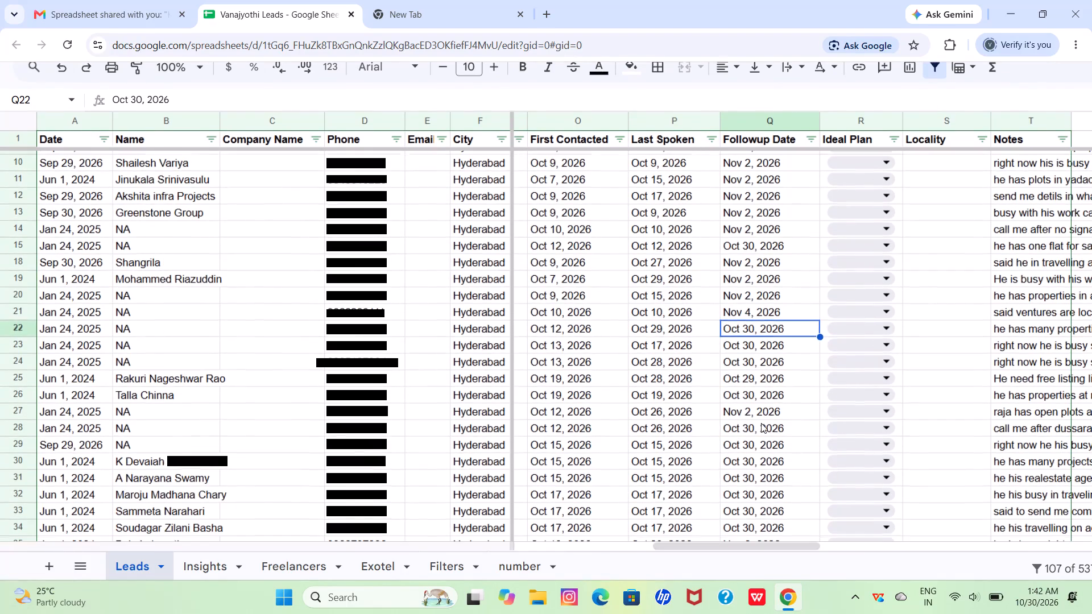
scroll(816, 437, "right", 3)
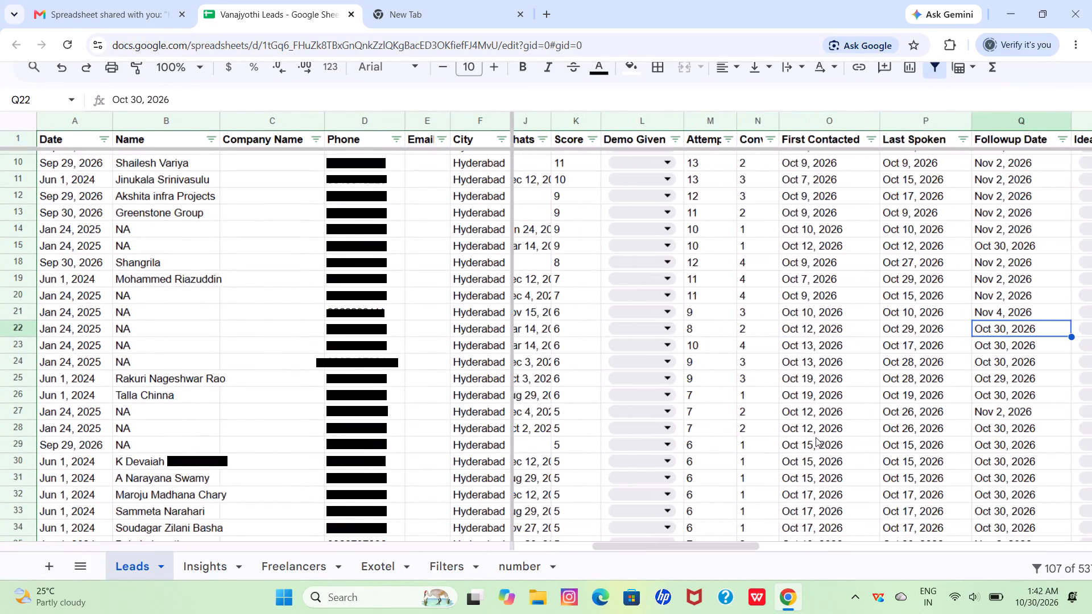
scroll(816, 437, "right", 2)
scroll(816, 437, "up", 5)
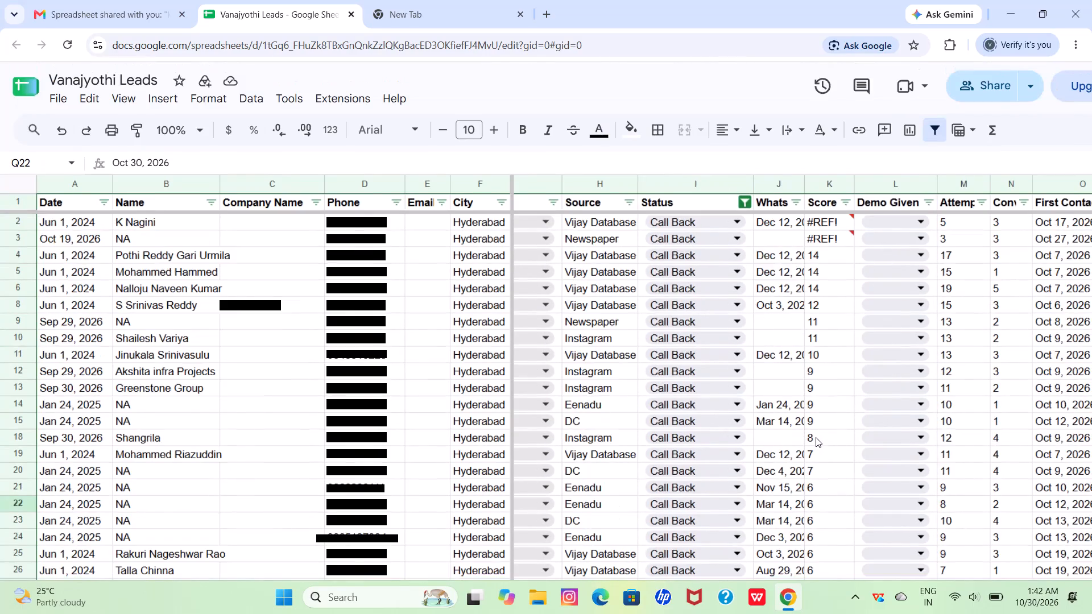
scroll(816, 437, "left", 2)
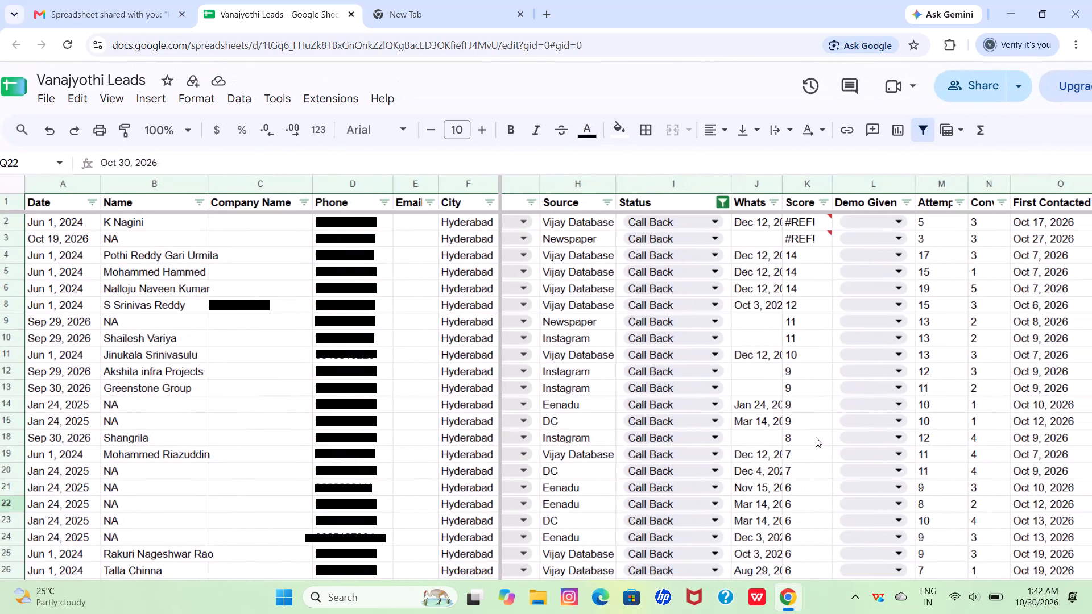
scroll(816, 437, "left", 2)
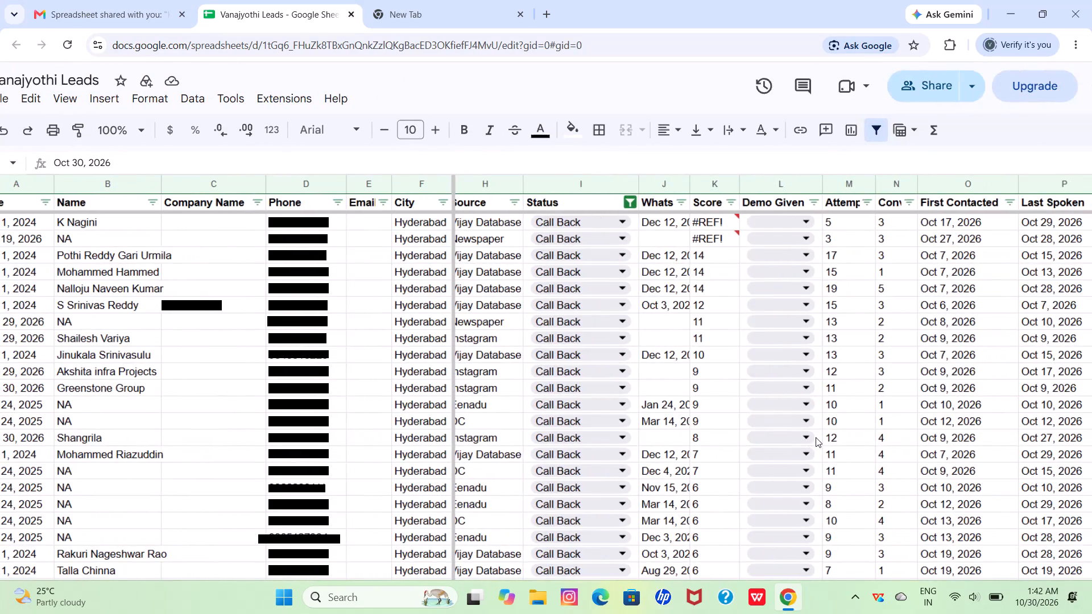
scroll(816, 437, "left", 4)
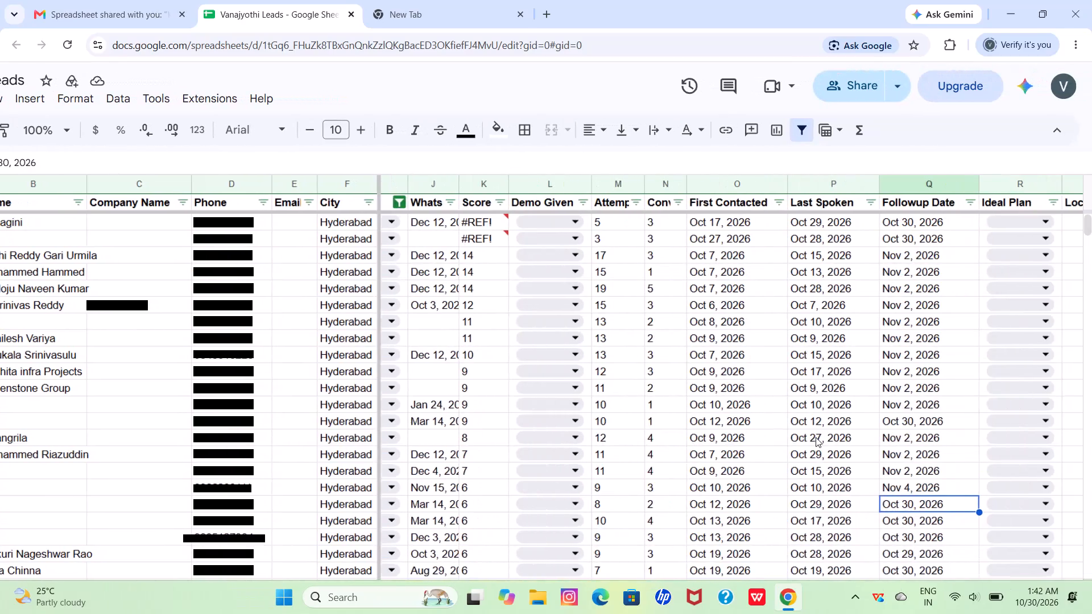
scroll(816, 437, "left", 5)
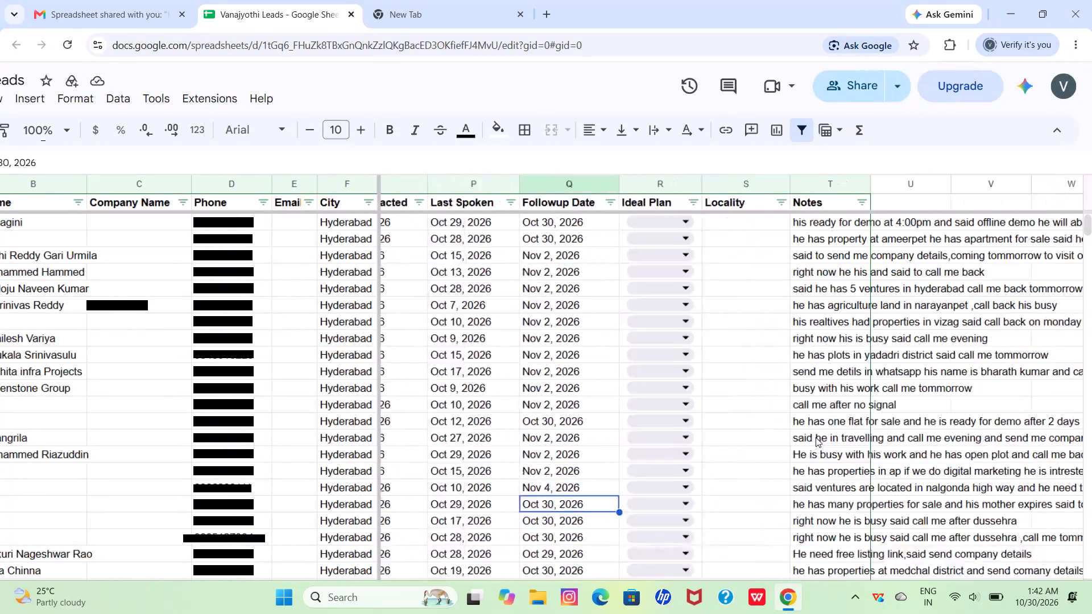
scroll(816, 437, "left", 2)
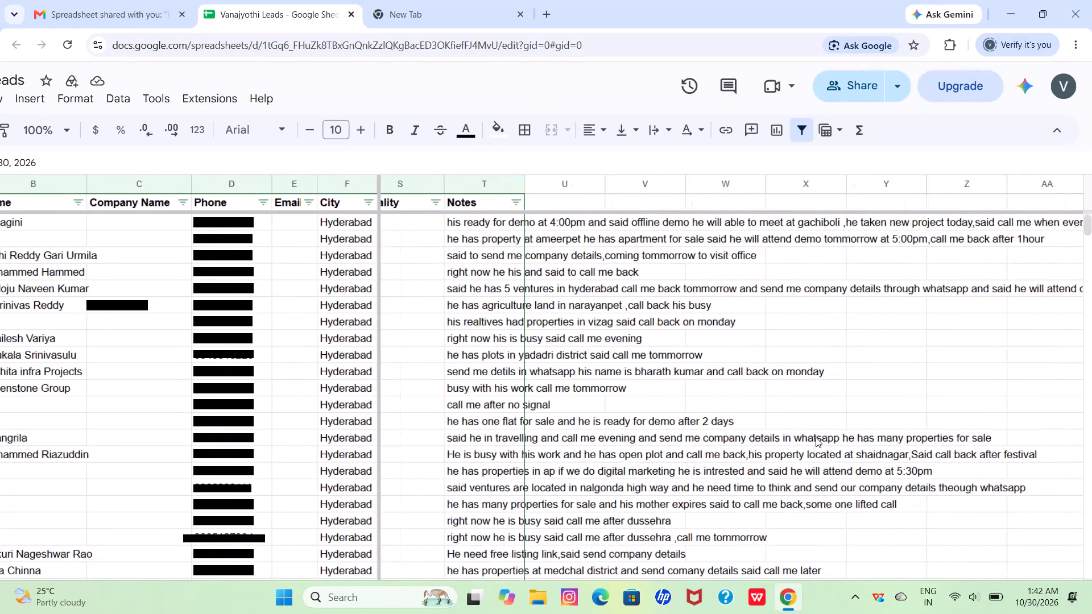
scroll(816, 437, "left", 4)
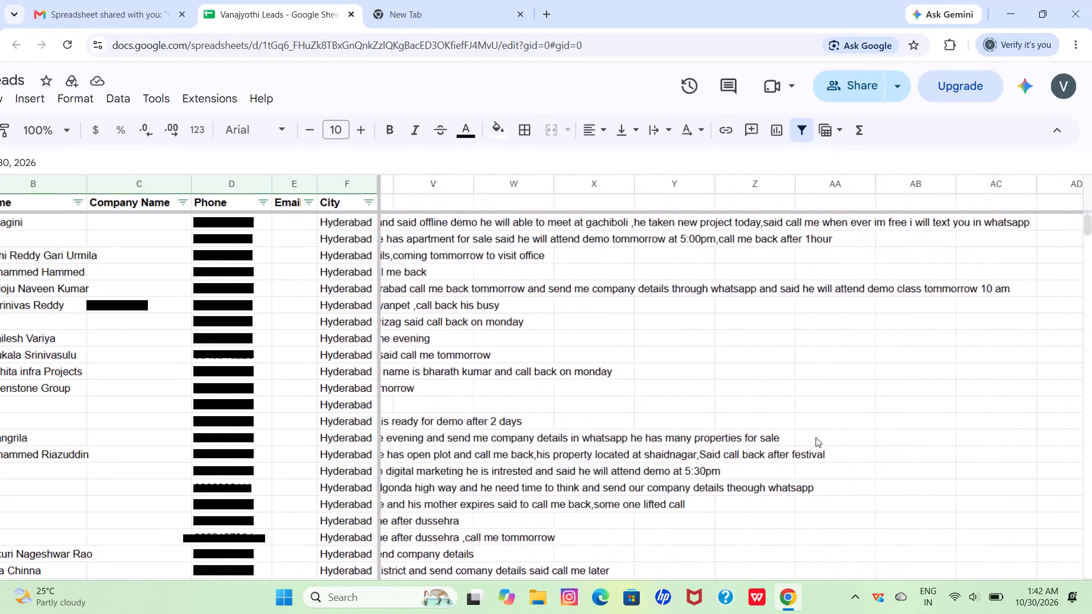
scroll(816, 437, "right", 6)
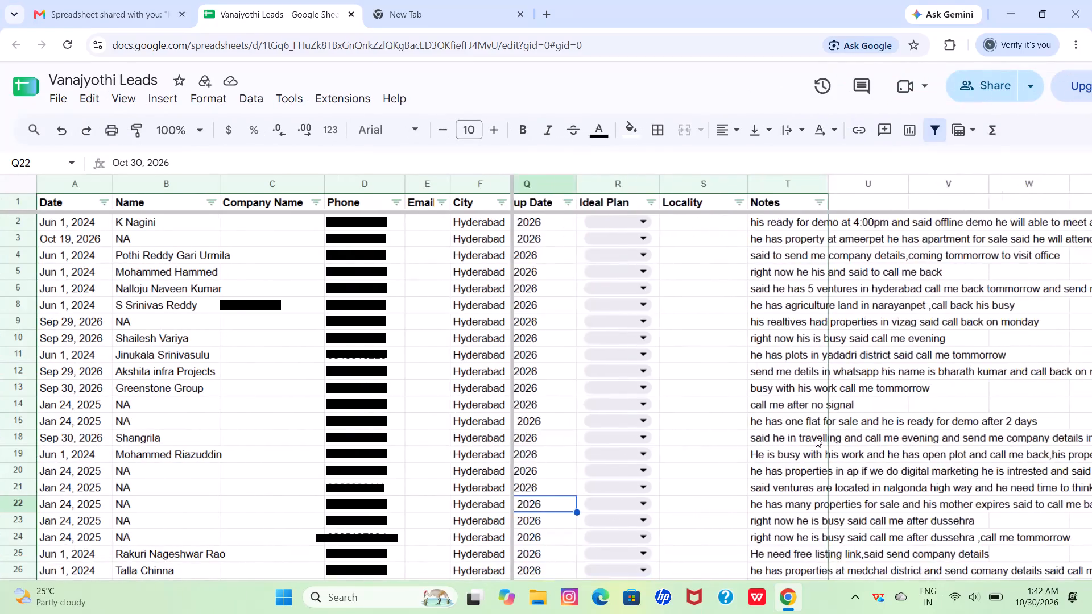
scroll(816, 437, "right", 1)
Set the Followup Date of the Call Back lead in row 25 to Oct 30, 2026.
scroll(816, 437, "down", 2)
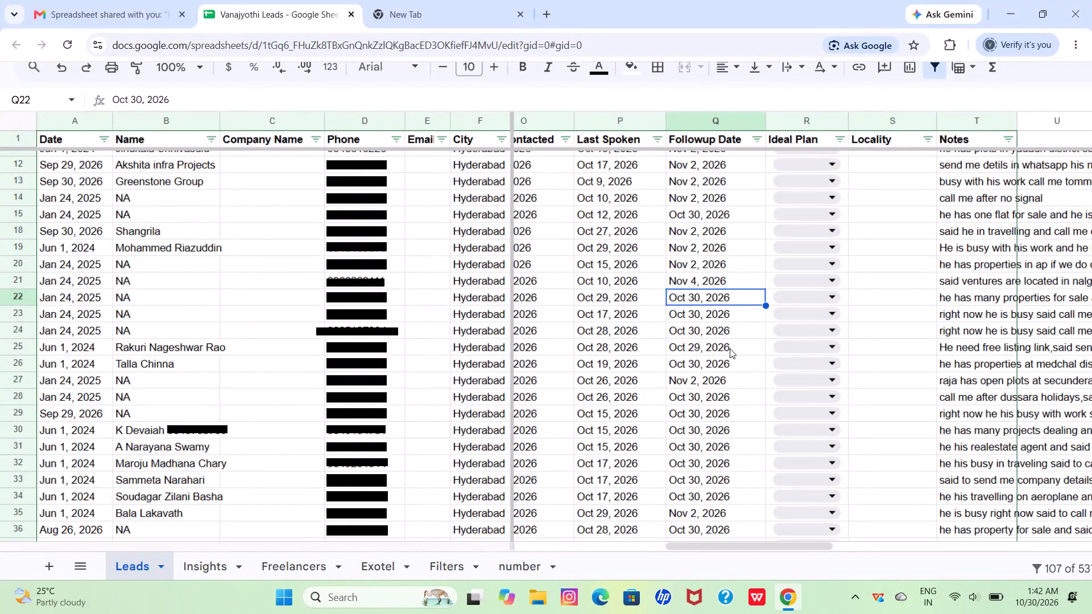
double_click(730, 349)
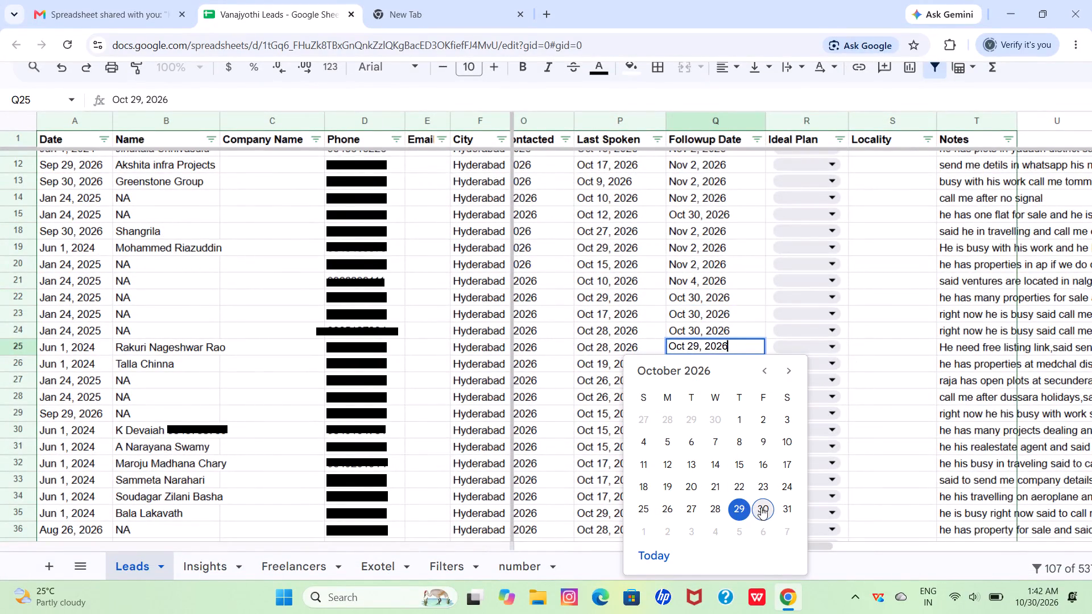
left_click(762, 507)
Review the last-spoken dates, follow-up dates and notes of all the remaining Call Back leads down to the end of the list.
scroll(669, 484, "up", 7)
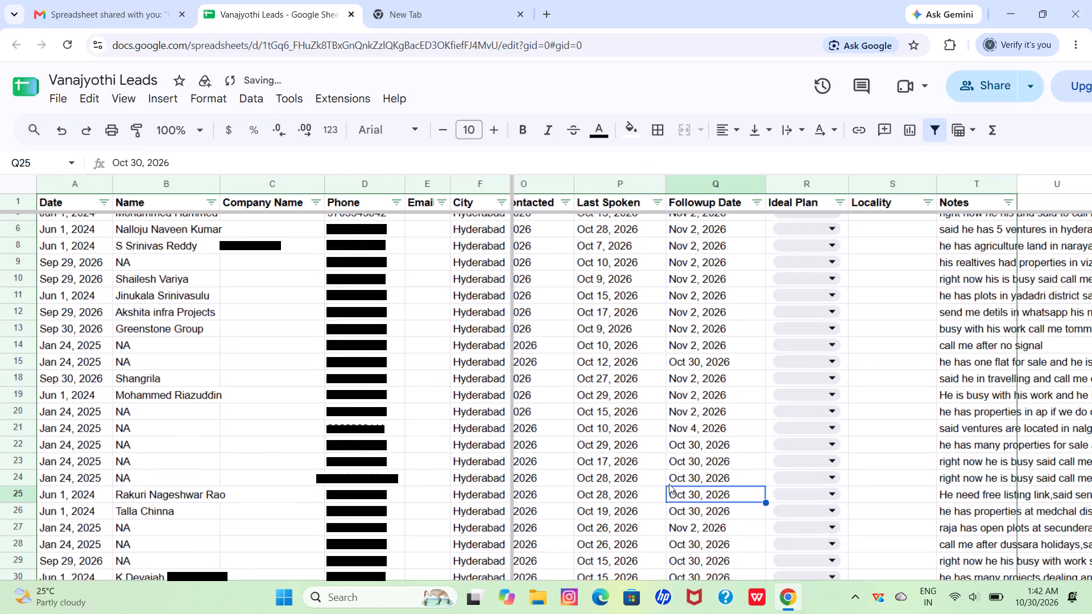
scroll(669, 484, "down", 3)
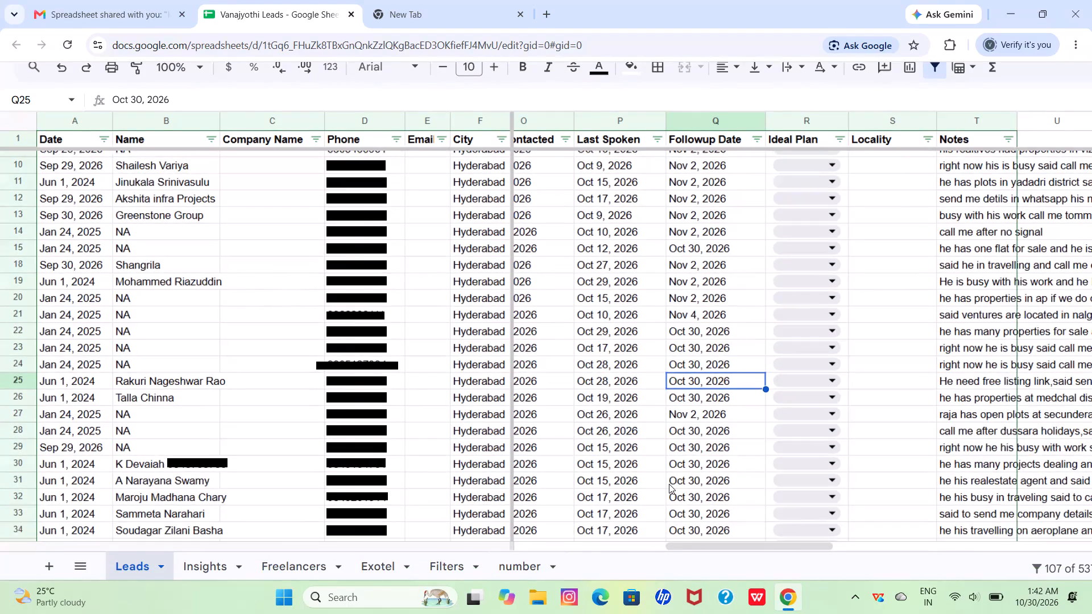
scroll(669, 484, "down", 4)
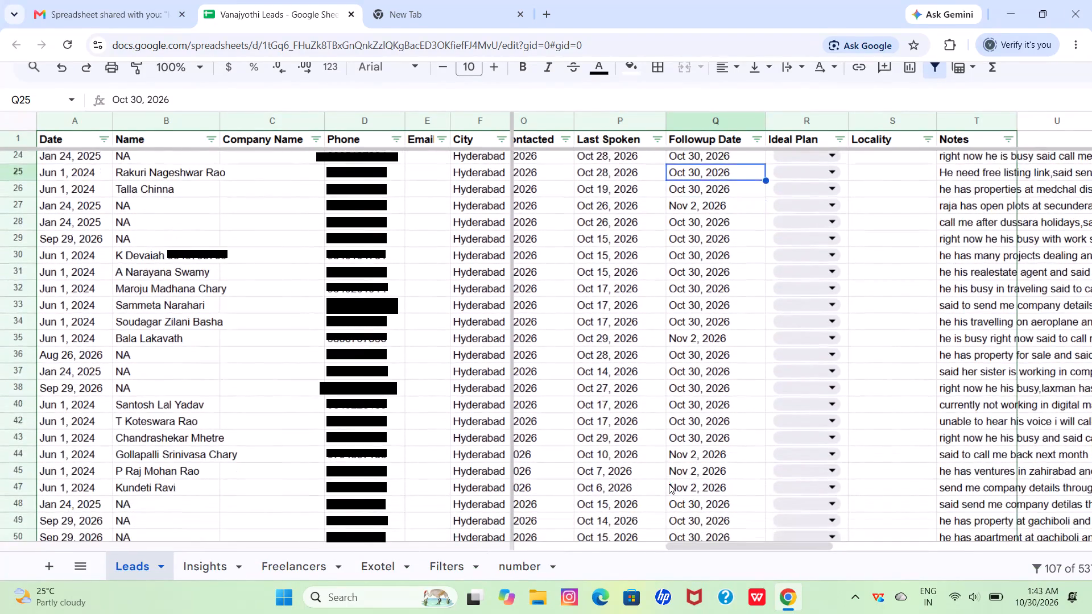
scroll(669, 484, "down", 3)
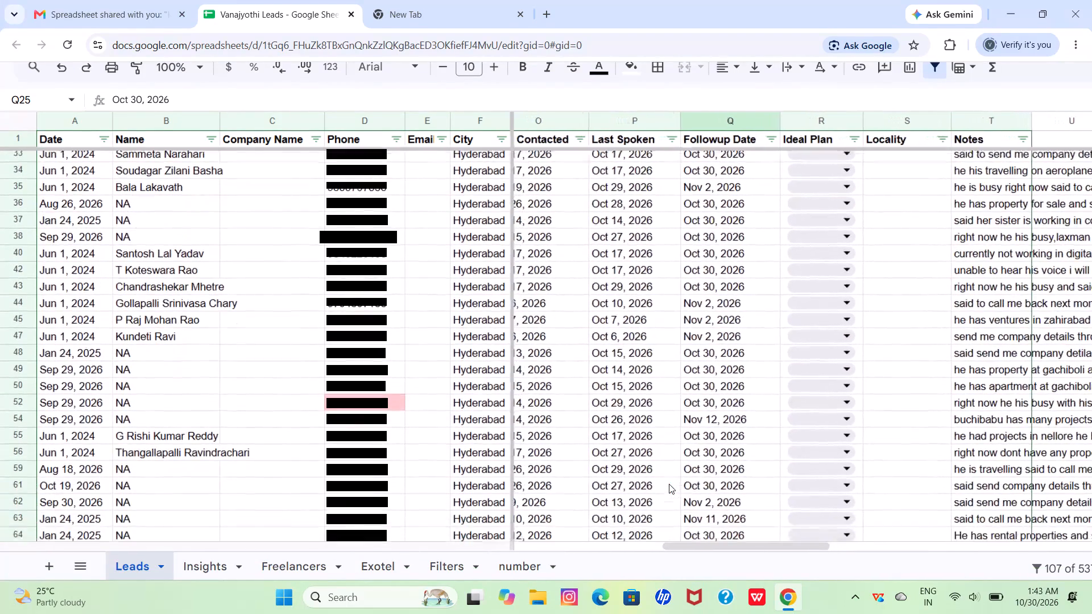
scroll(669, 484, "down", 5)
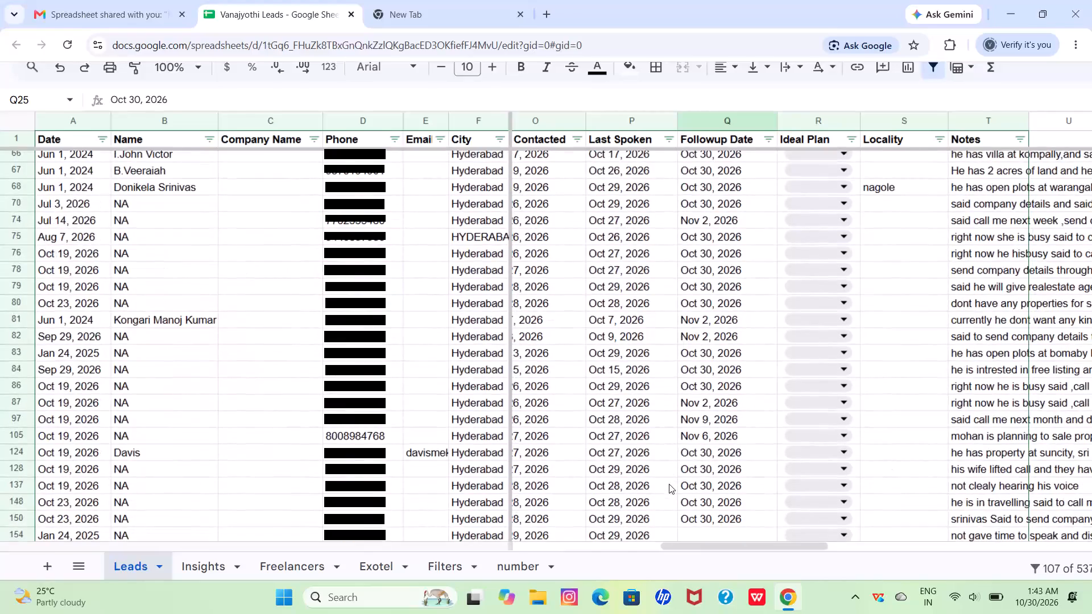
scroll(669, 484, "down", 3)
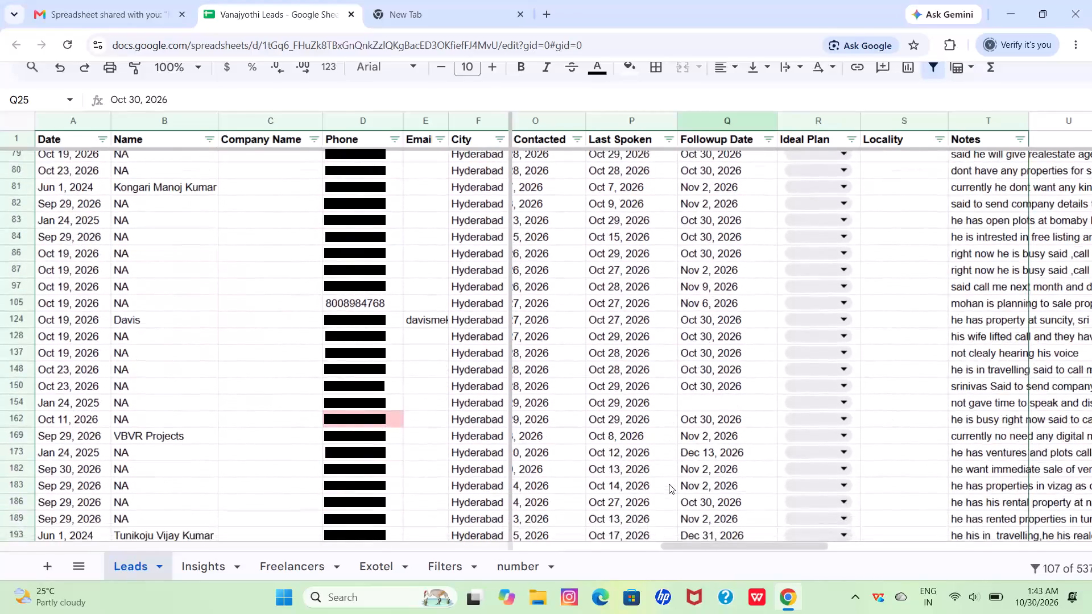
scroll(669, 484, "down", 2)
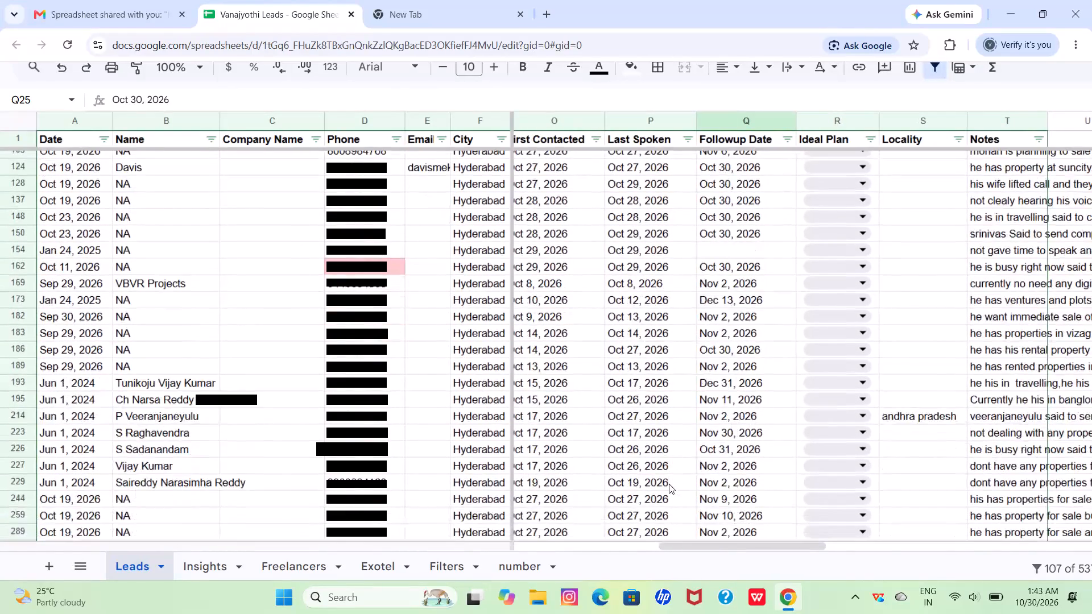
scroll(669, 484, "down", 3)
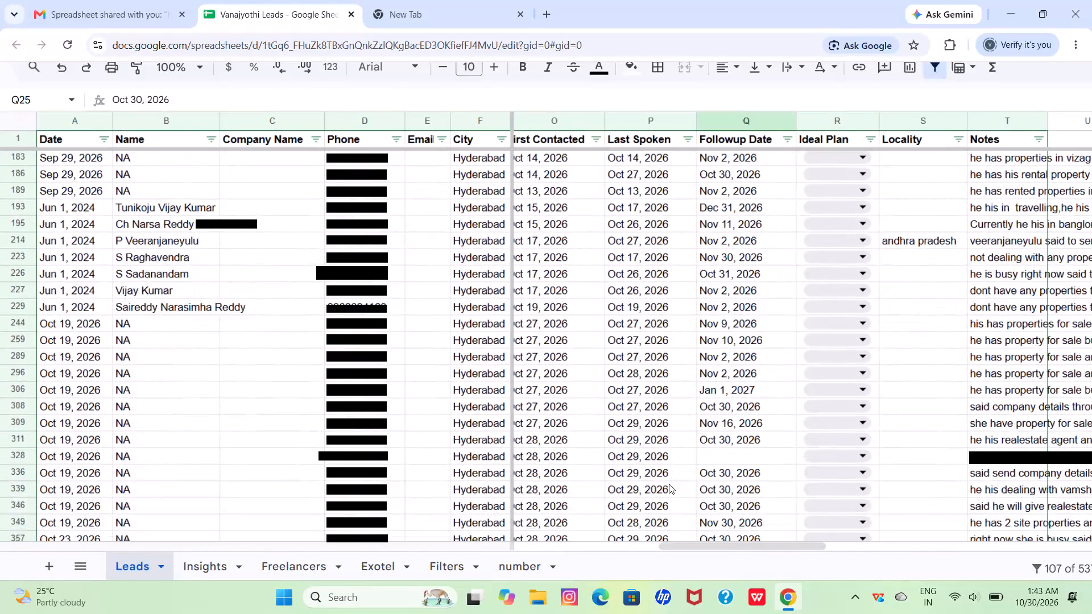
scroll(669, 484, "down", 2)
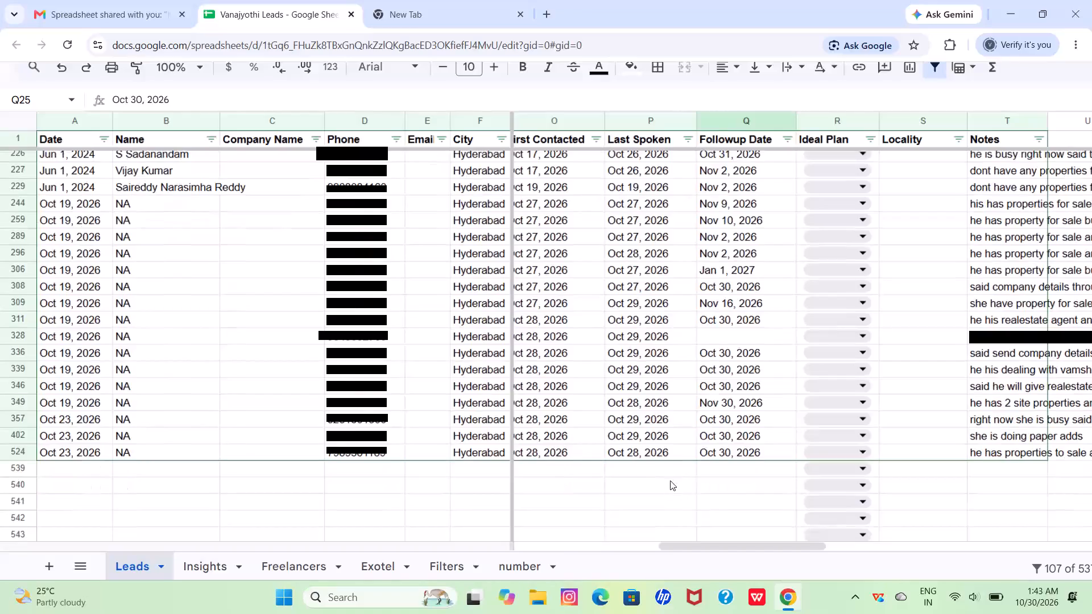
scroll(754, 419, "left", 5)
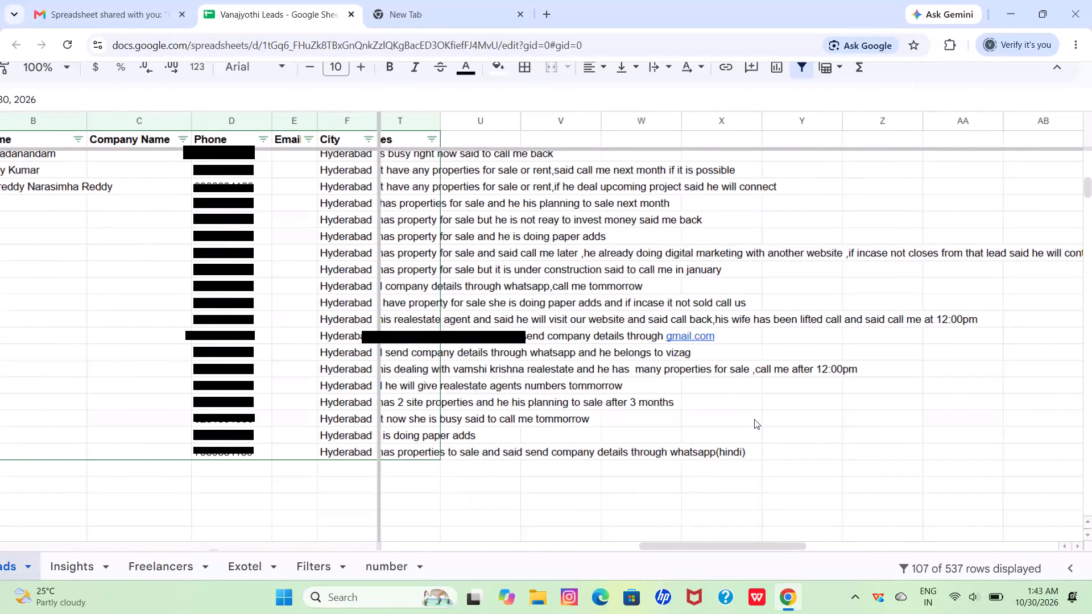
scroll(754, 419, "right", 2)
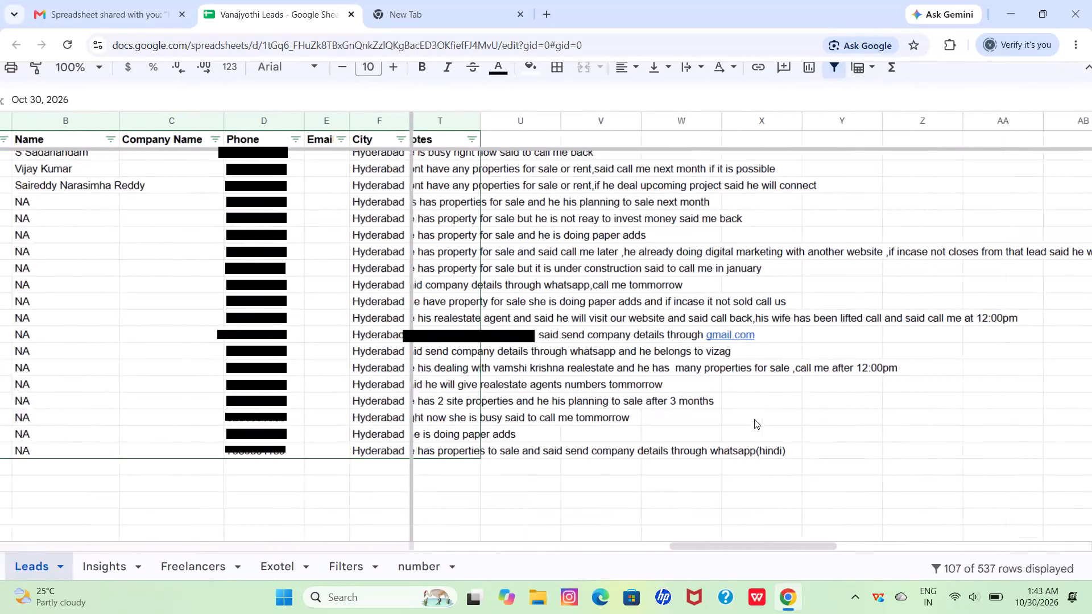
scroll(754, 419, "right", 4)
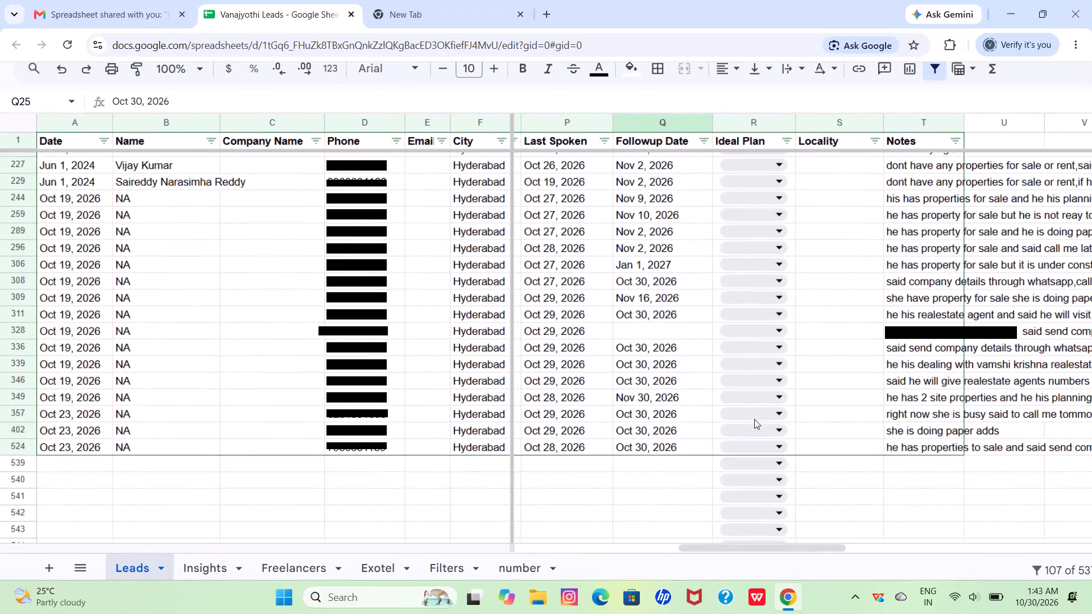
Copy the Oct 30, 2026 Followup Date from row 311 into the empty Followup Date cell of row 328.
left_click(675, 314)
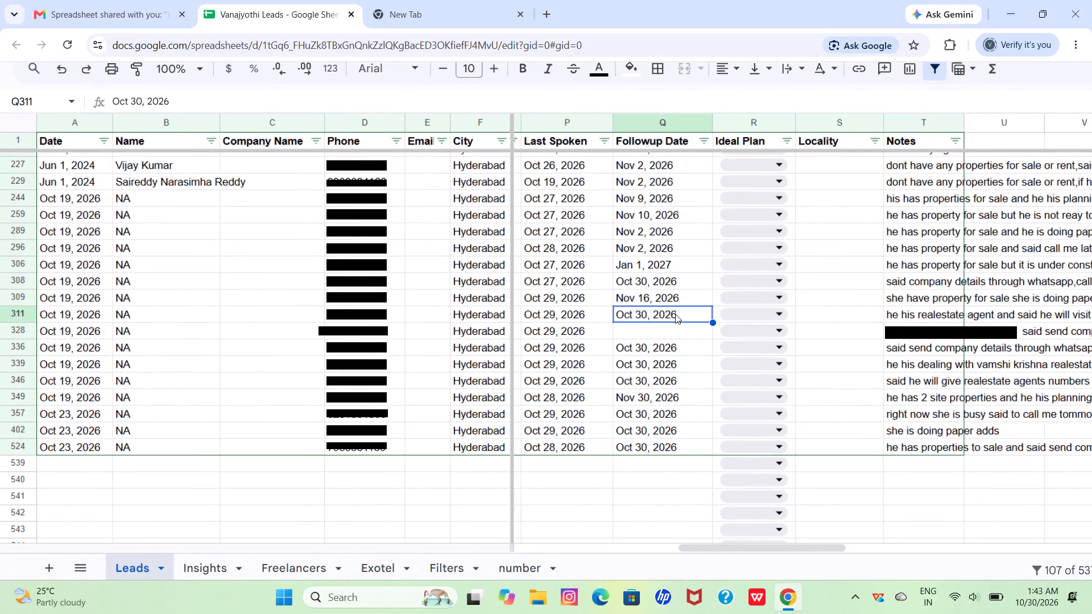
key("ctrl+c")
left_click(658, 391)
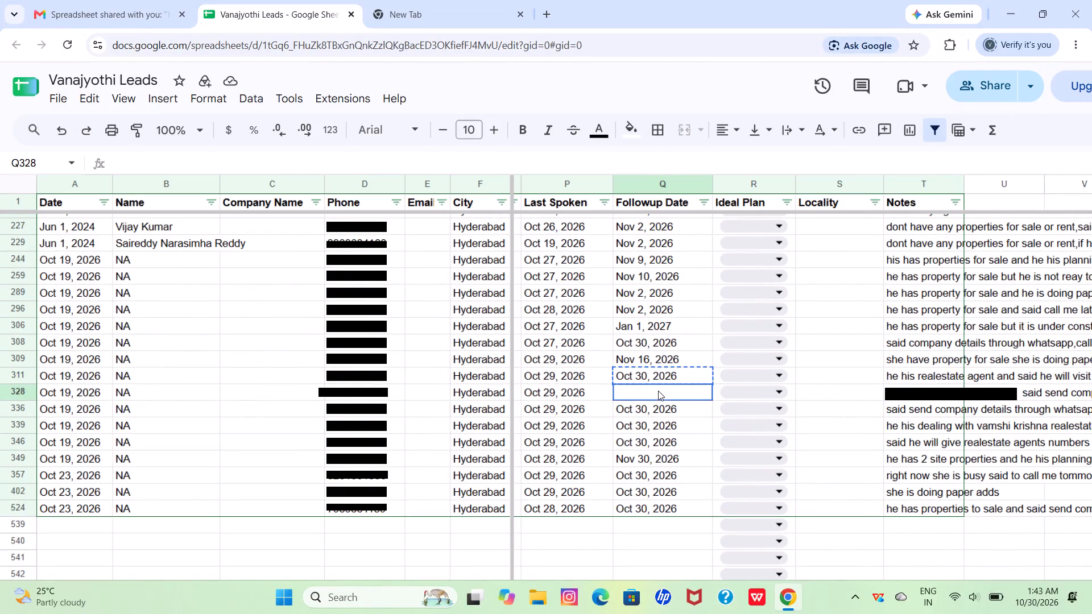
key("ctrl+v")
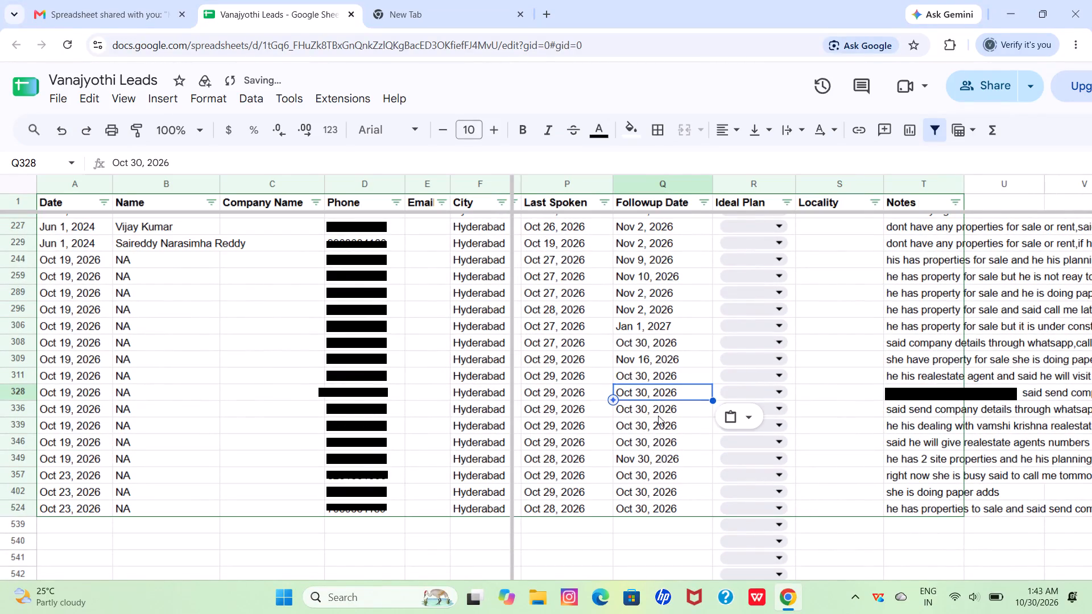
left_click(658, 416)
Set the Attempts value to 2 for the Call Back leads in rows 524, 402, 357, 349 and 346.
scroll(658, 416, "right", 3)
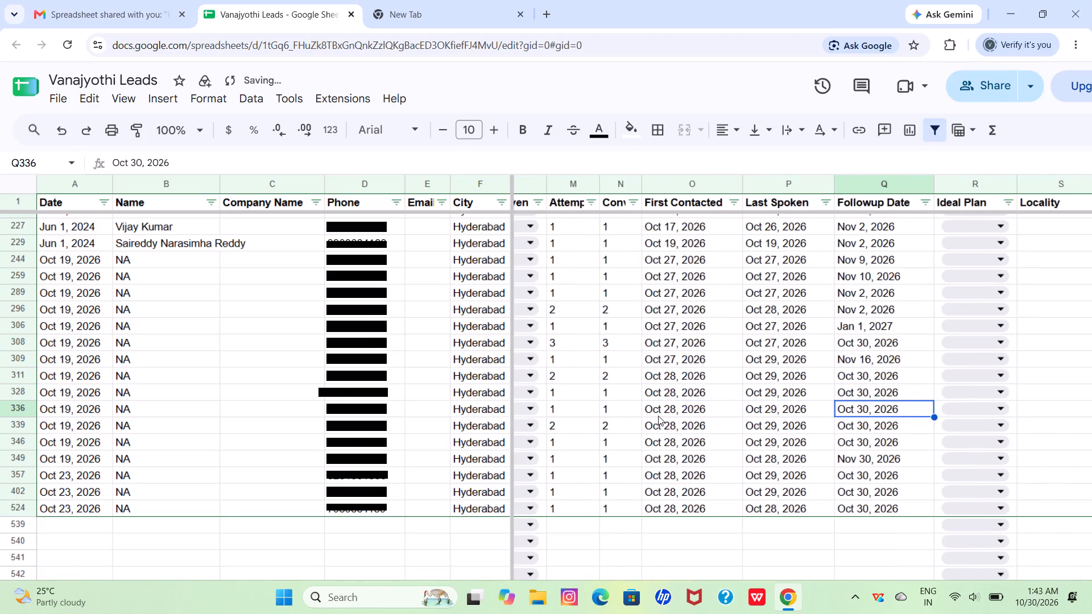
scroll(658, 416, "right", 2)
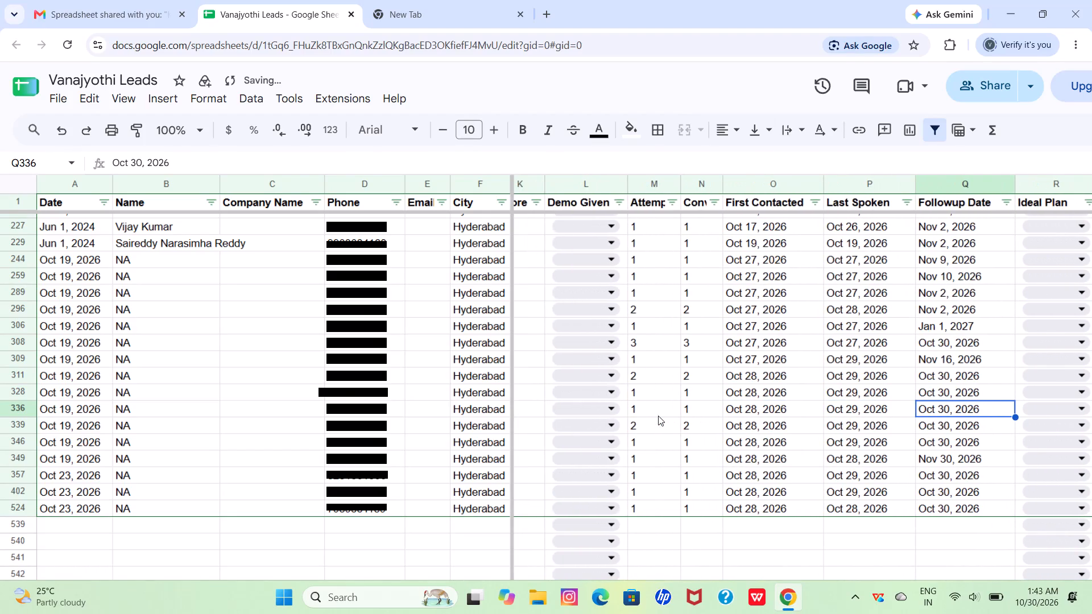
scroll(658, 416, "up", 1)
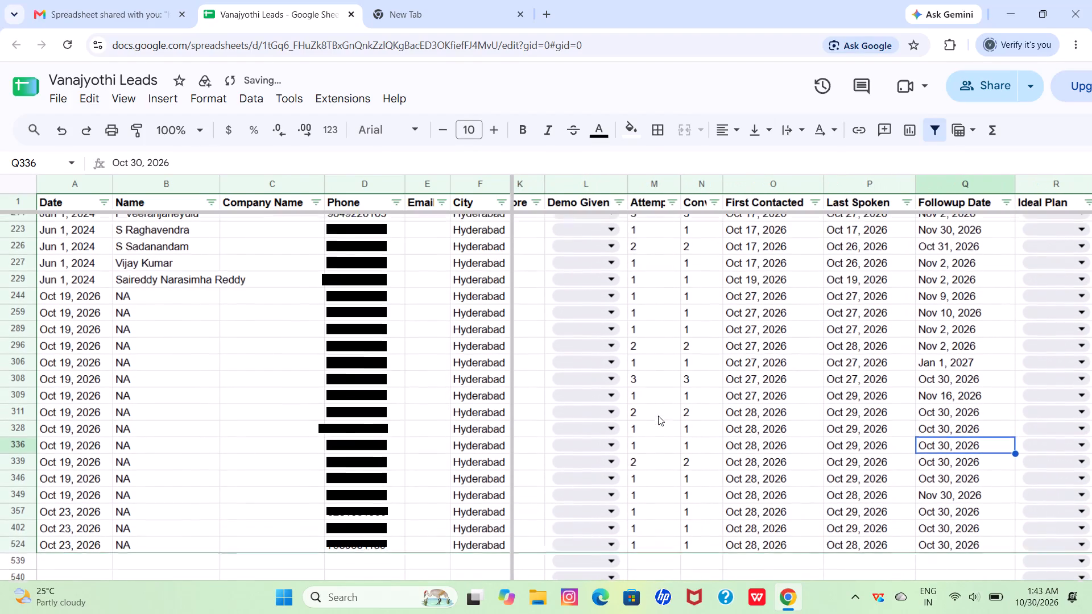
scroll(658, 416, "up", 1)
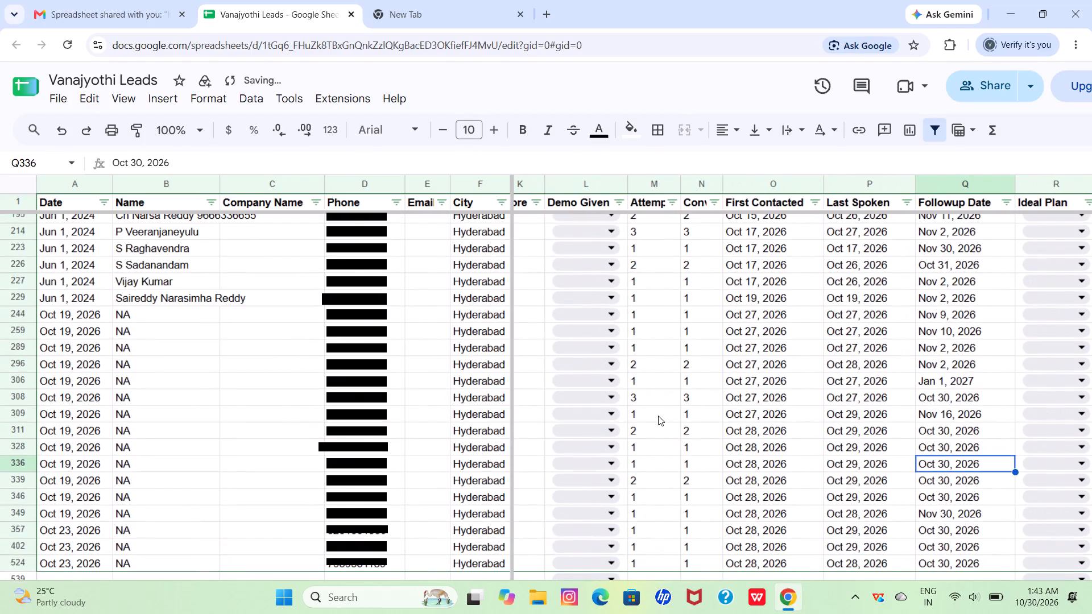
scroll(658, 416, "up", 1)
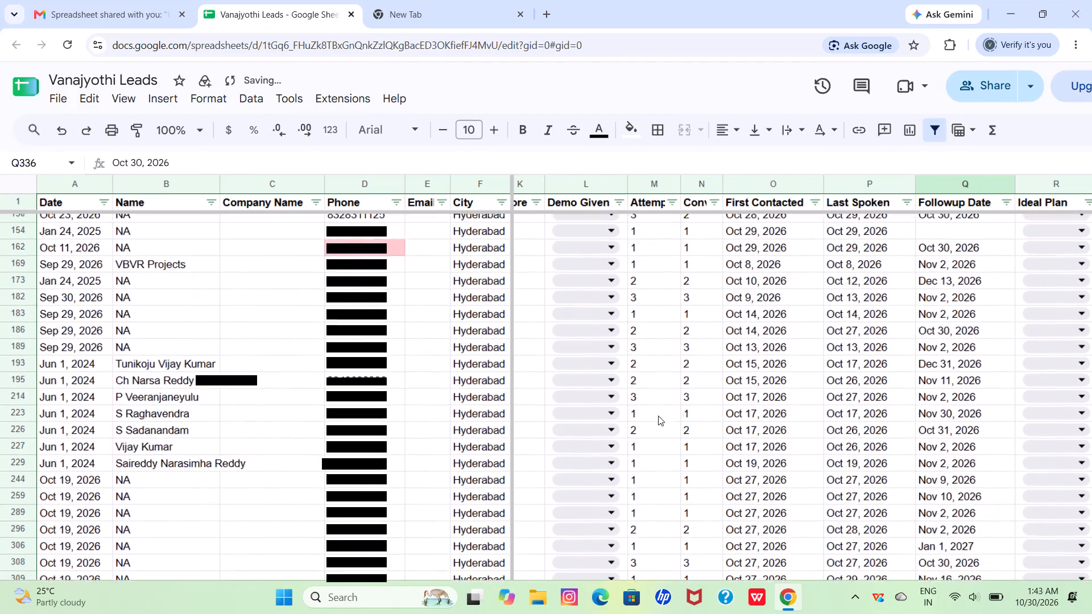
scroll(658, 416, "up", 1)
left_click(650, 418)
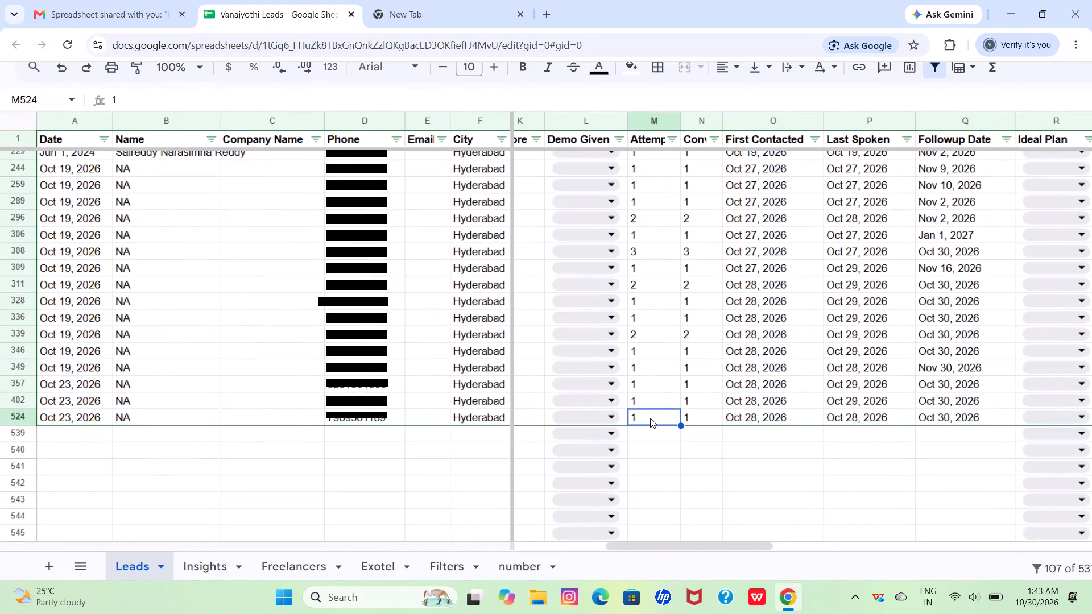
key("2")
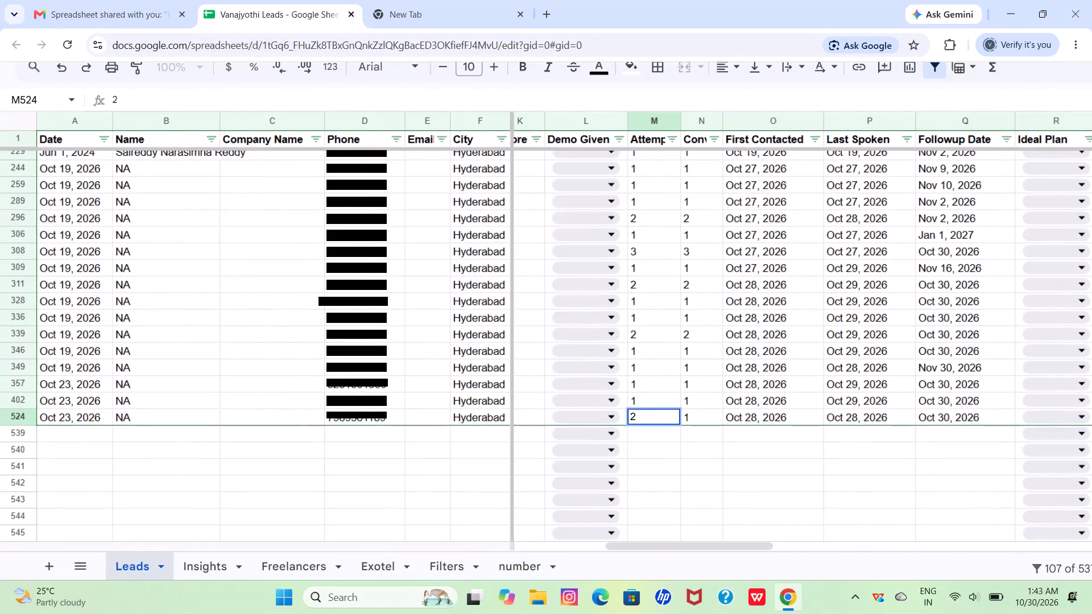
left_click(650, 406)
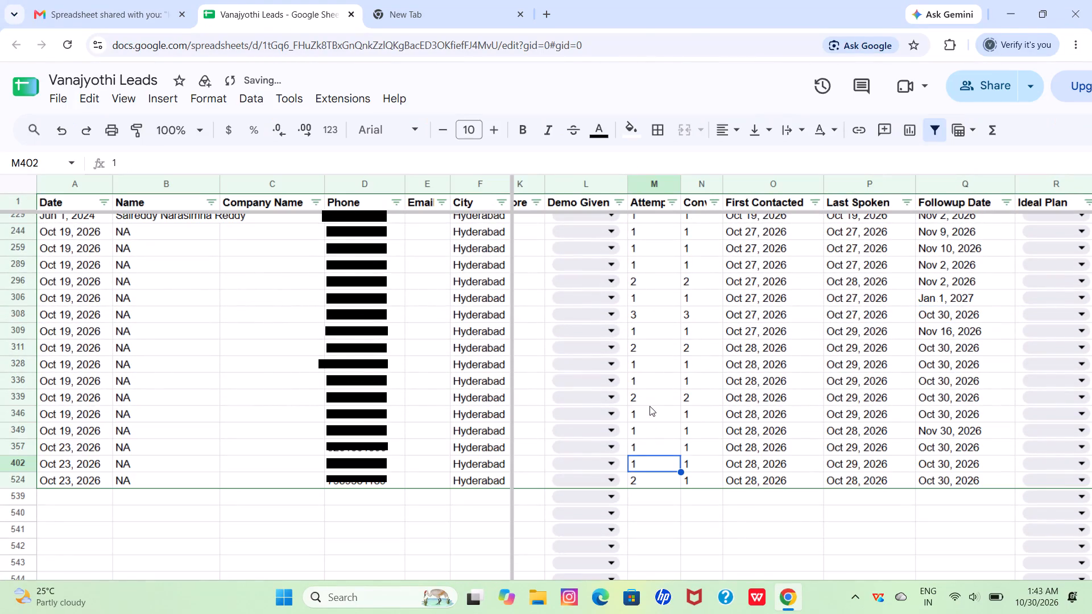
key("2")
left_click(642, 442)
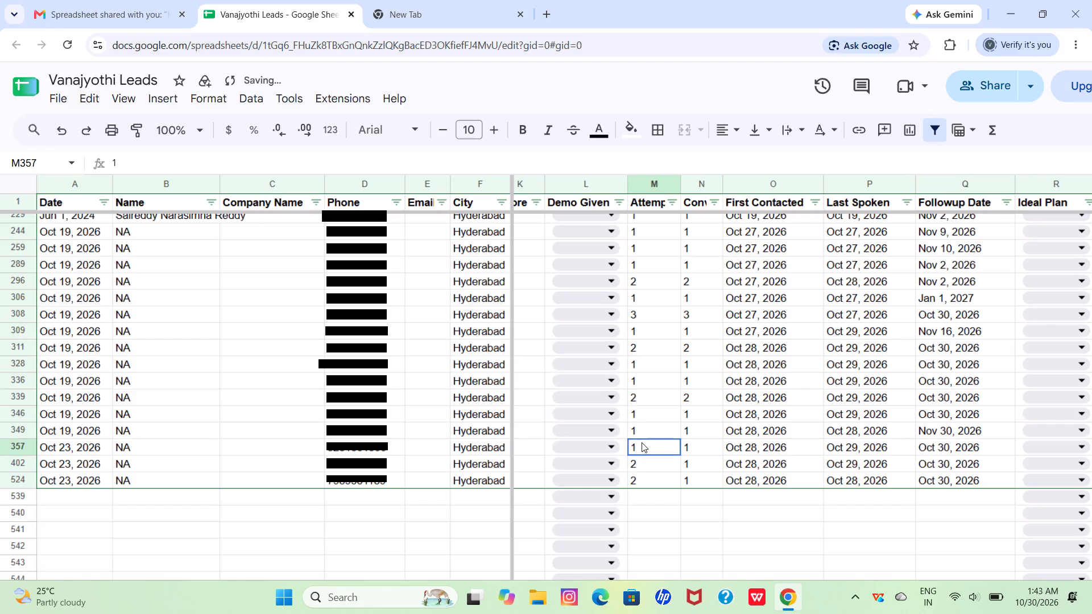
key("2")
left_click(638, 433)
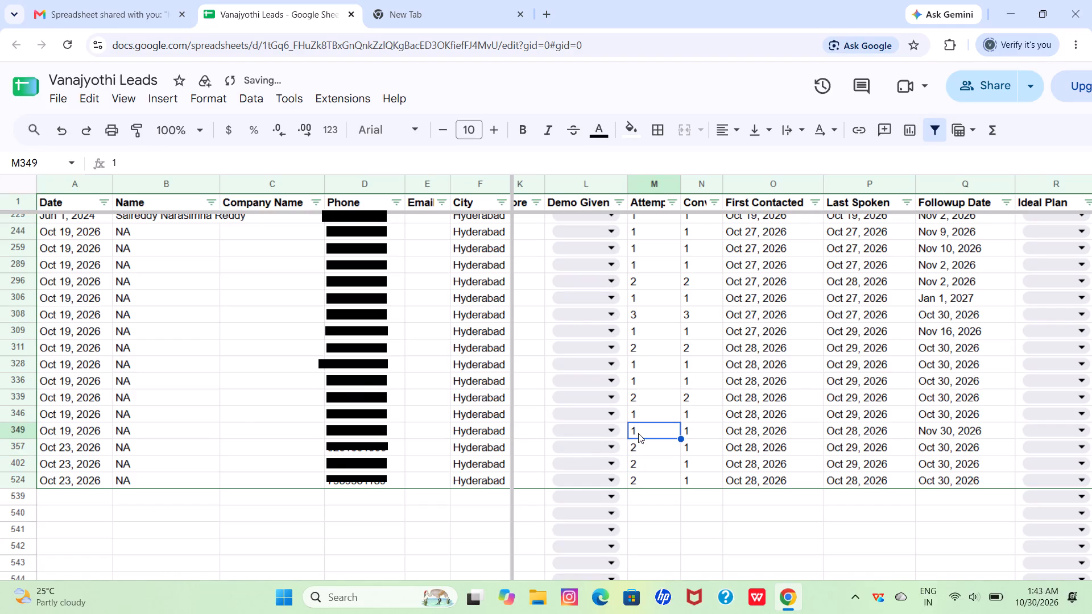
key("2")
left_click(642, 417)
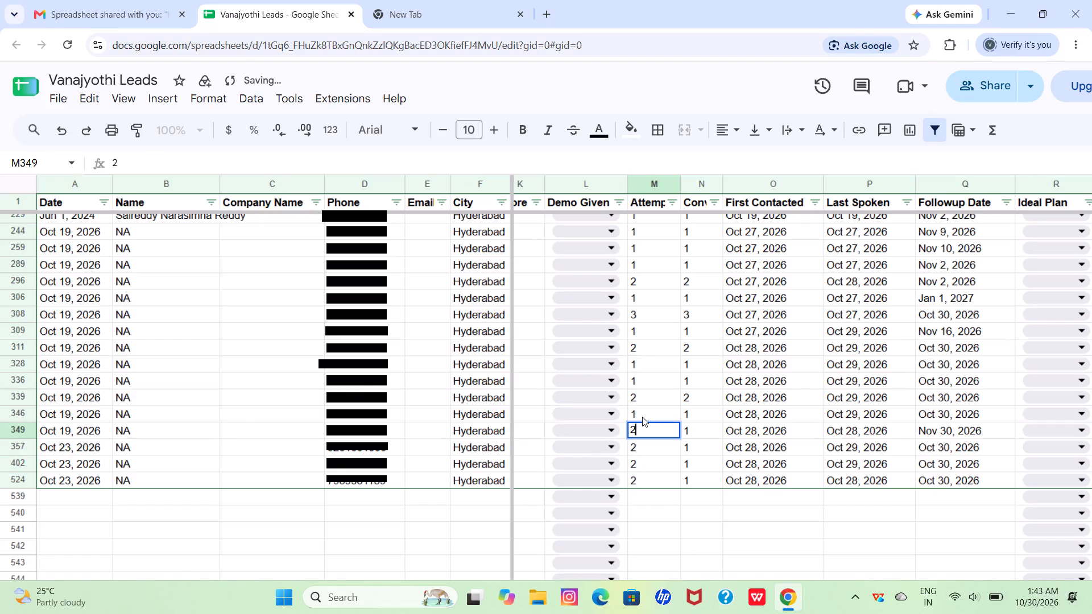
key("2")
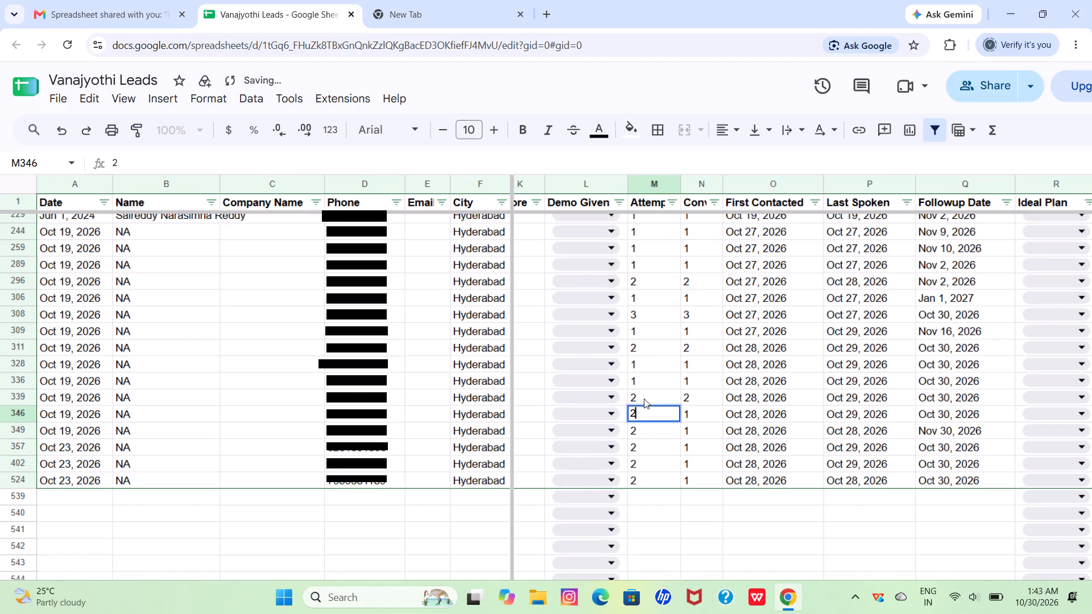
Set the Attempts value to 3 for the Call Back leads in rows 339 and 336.
left_click(644, 399)
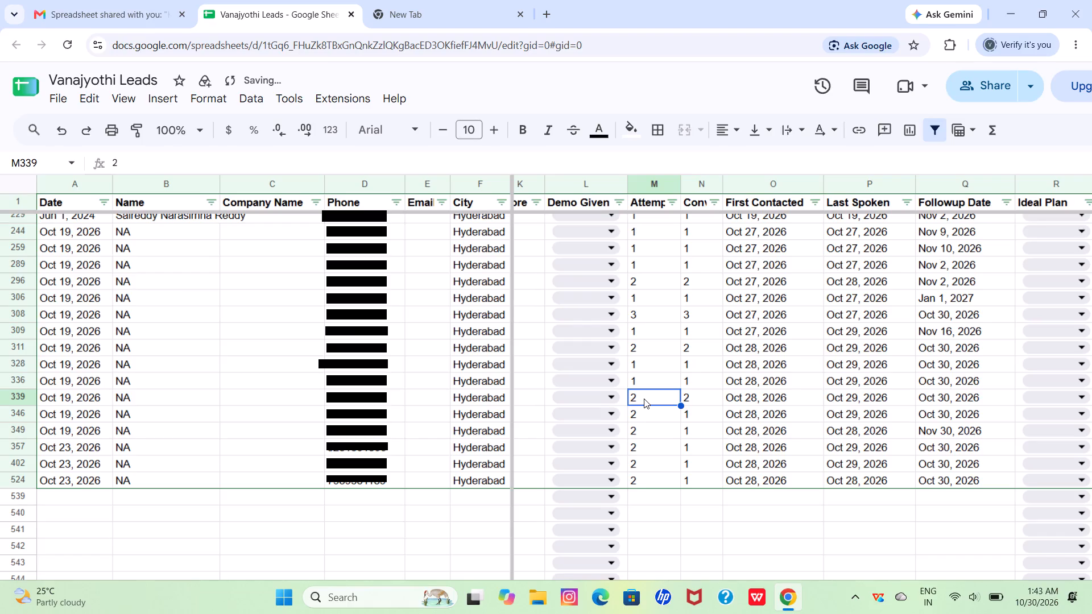
key("3")
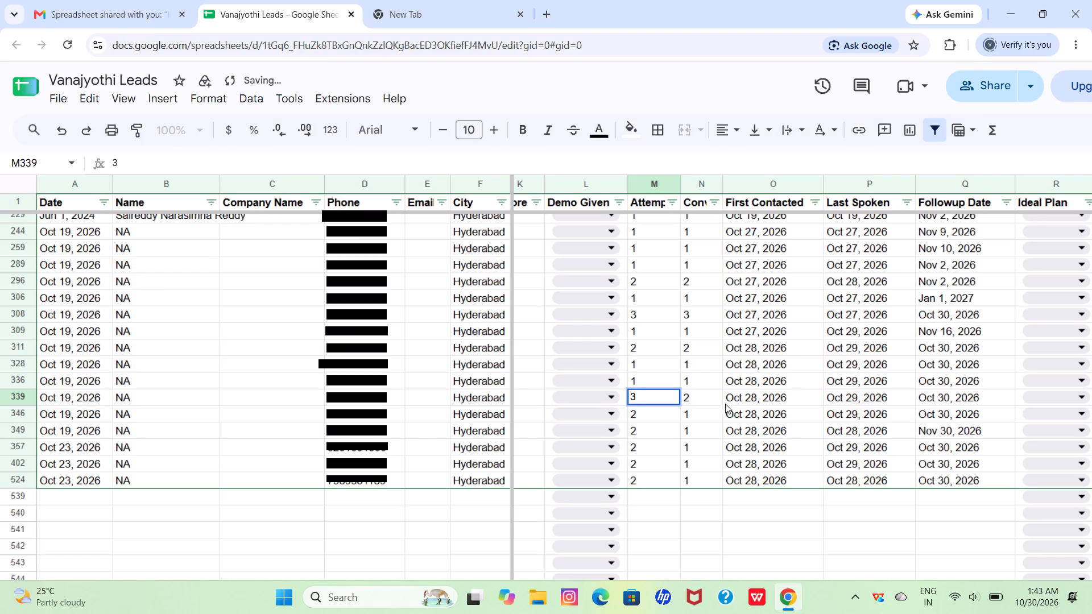
left_click(715, 400)
scroll(715, 400, "left", 4)
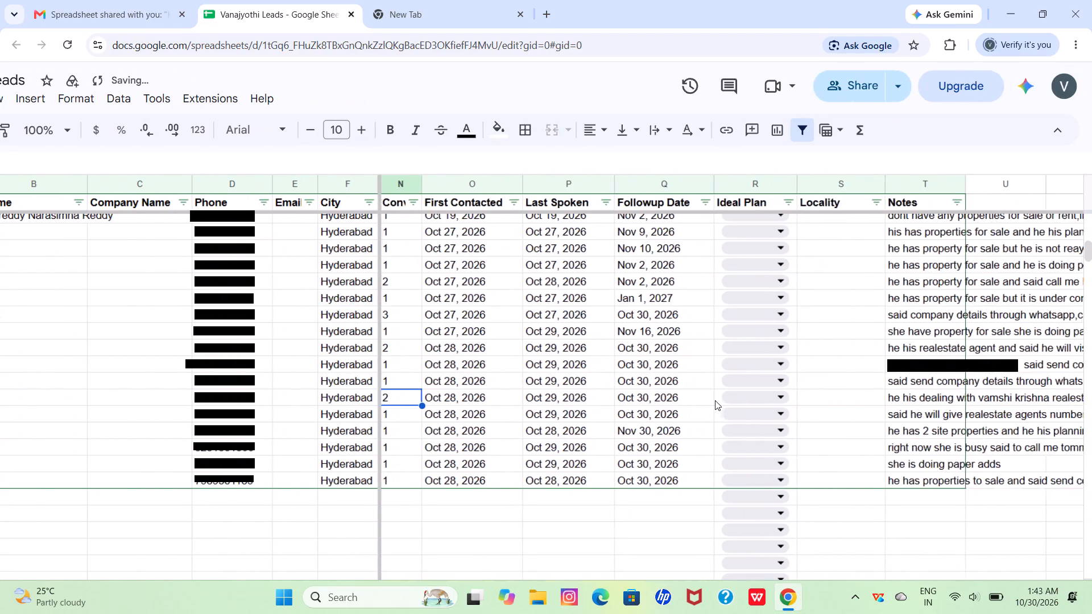
scroll(715, 400, "right", 3)
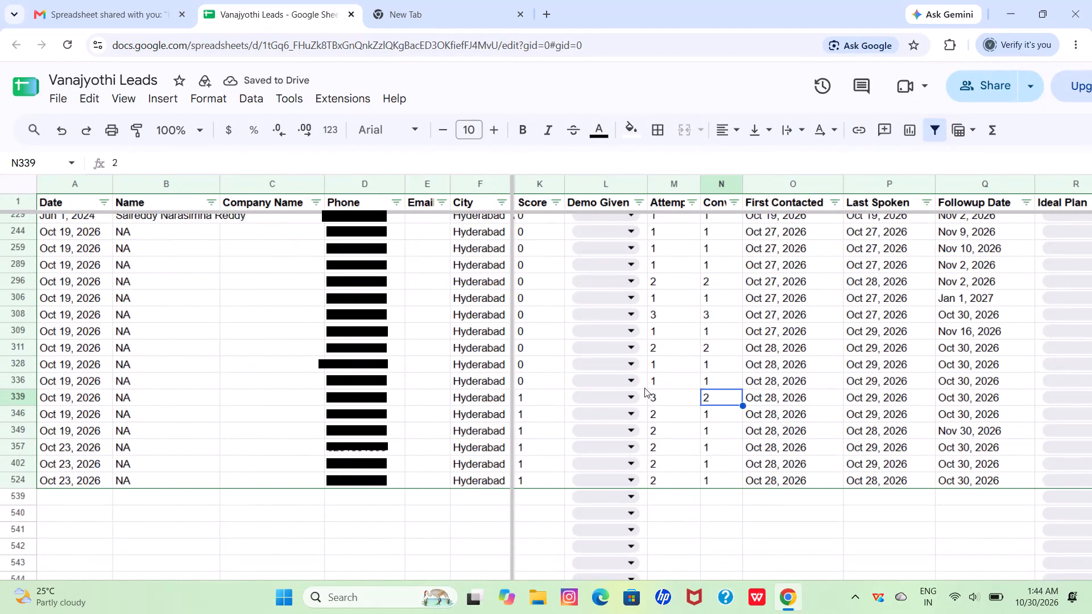
left_click(644, 388)
left_click(669, 387)
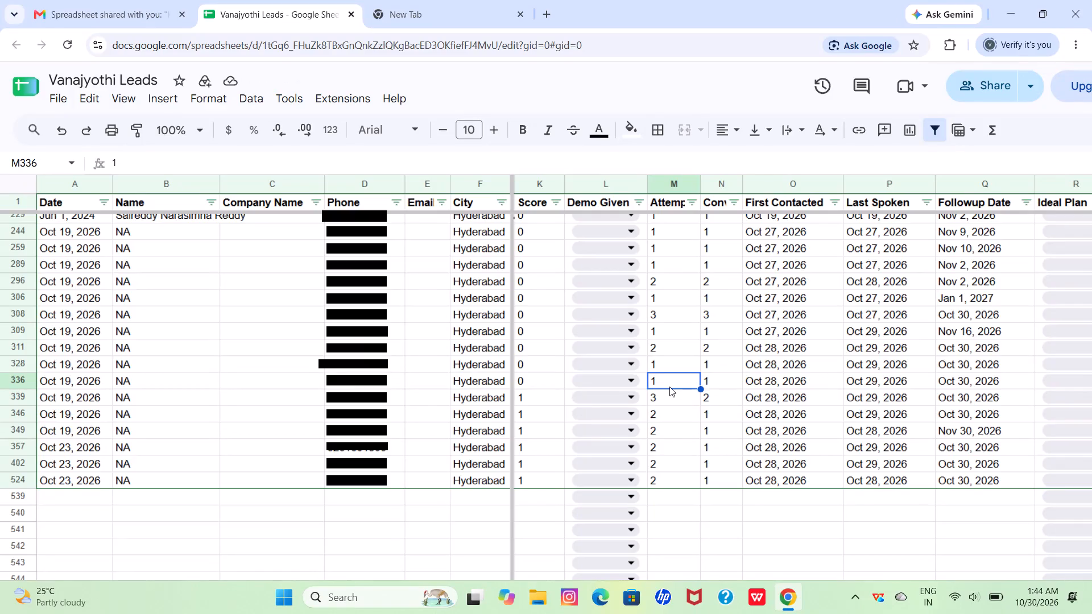
key("3")
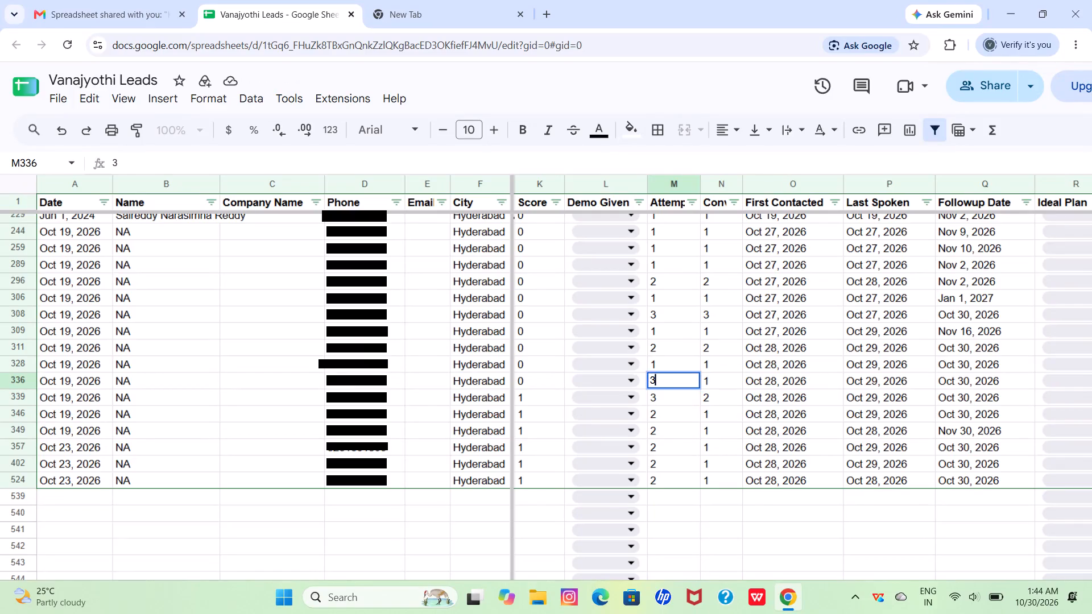
Set the Attempts value to 3 for the Call Back leads in rows 524, 402, 357, 349, 346, 328 and 309.
left_click(686, 479)
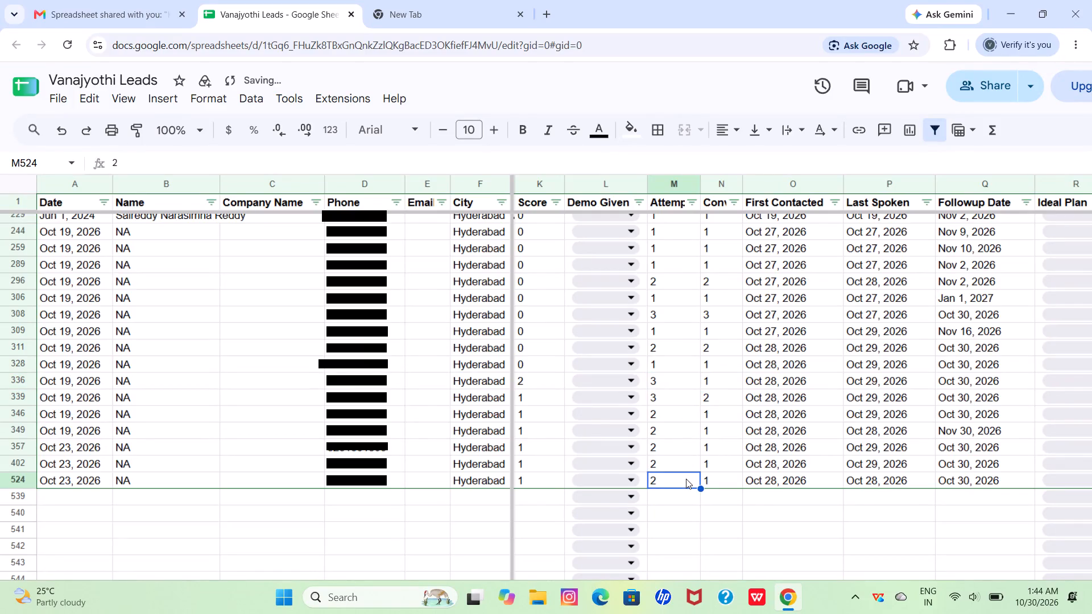
key("3")
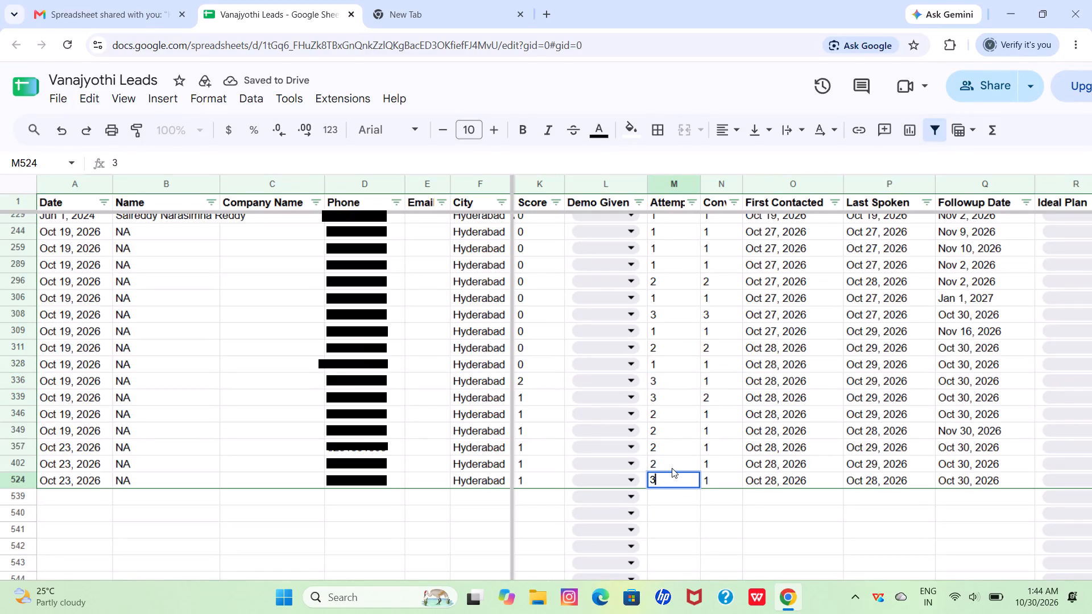
left_click(672, 468)
key("3")
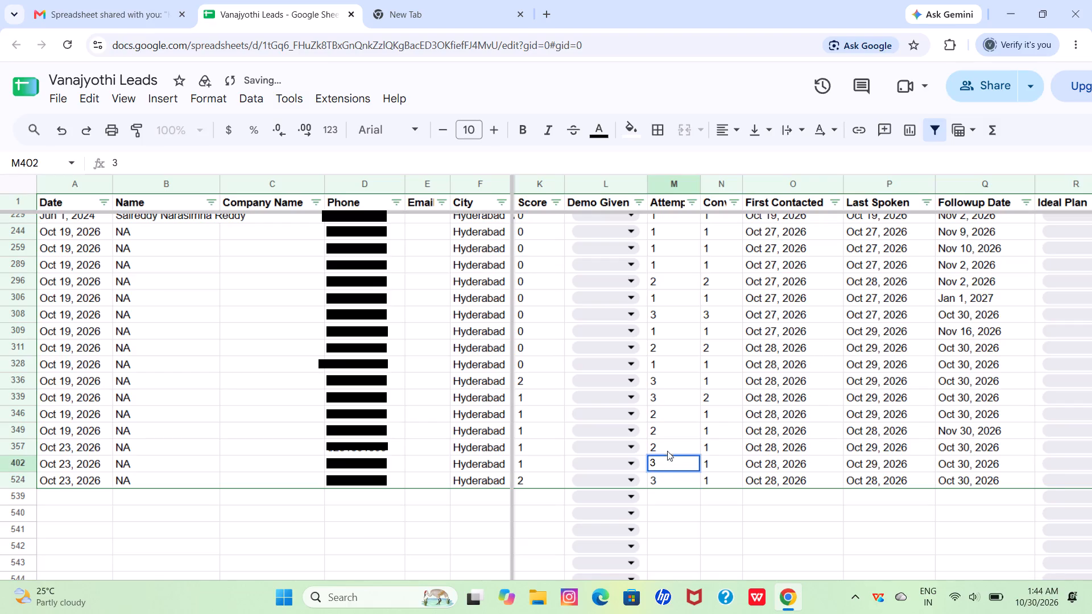
left_click(666, 447)
key("3")
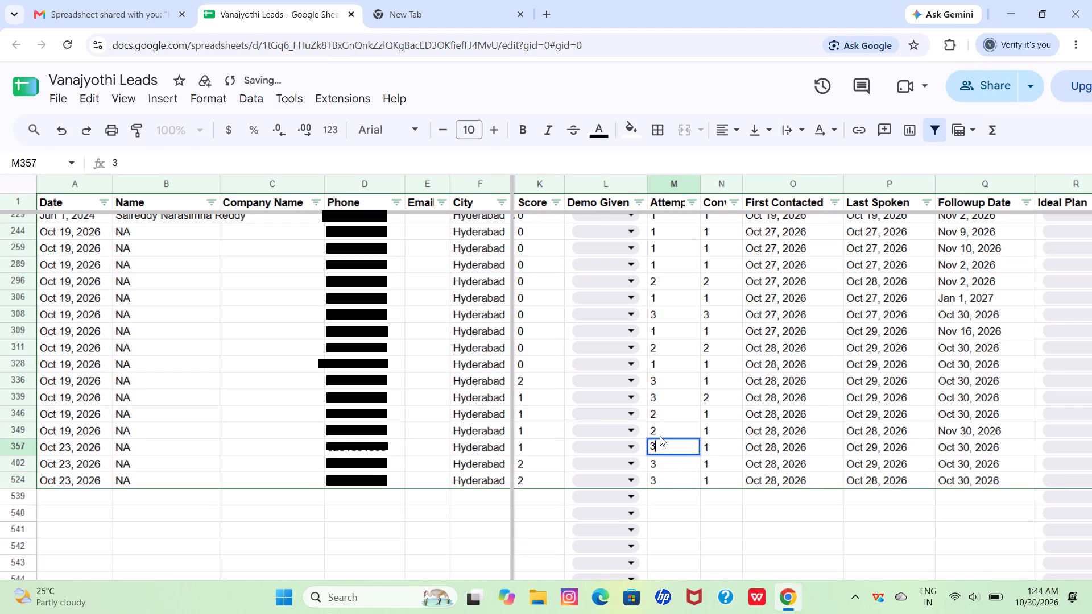
left_click(660, 436)
key("3")
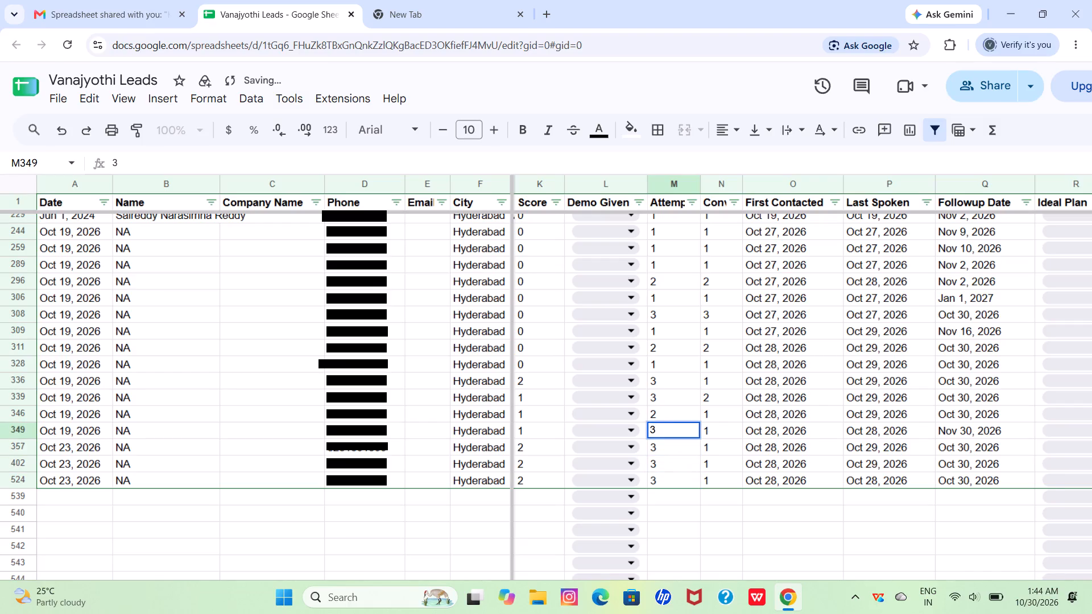
left_click(659, 419)
key("3")
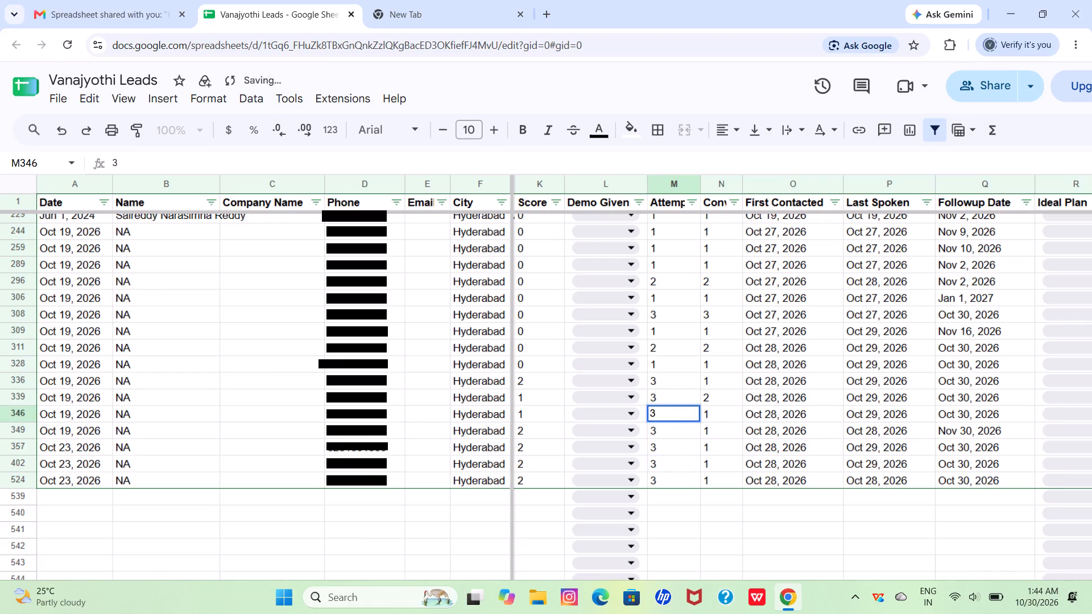
left_click(660, 370)
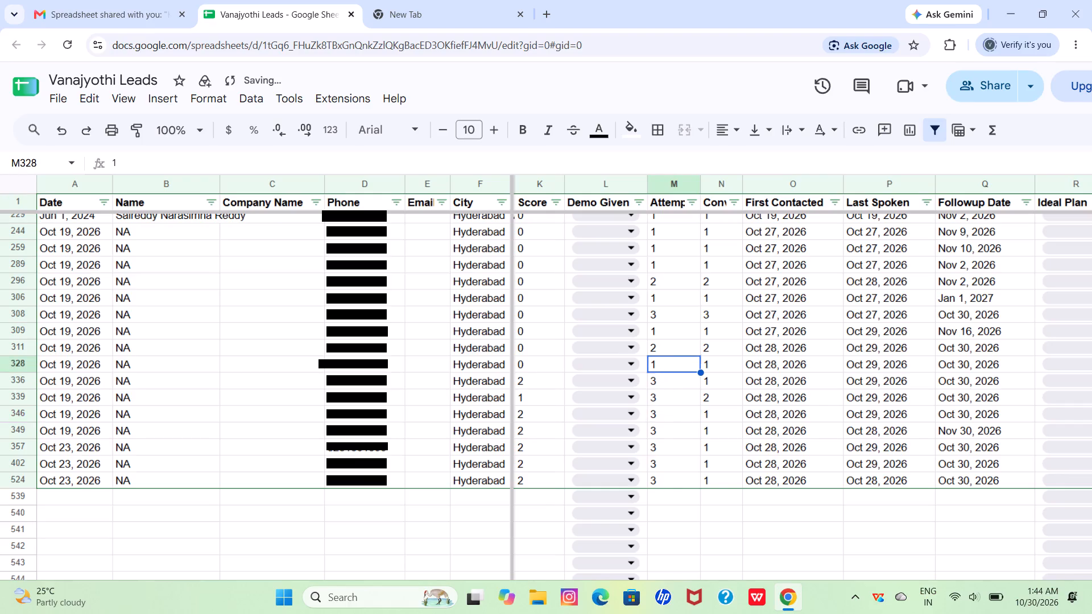
key("3")
left_click(653, 324)
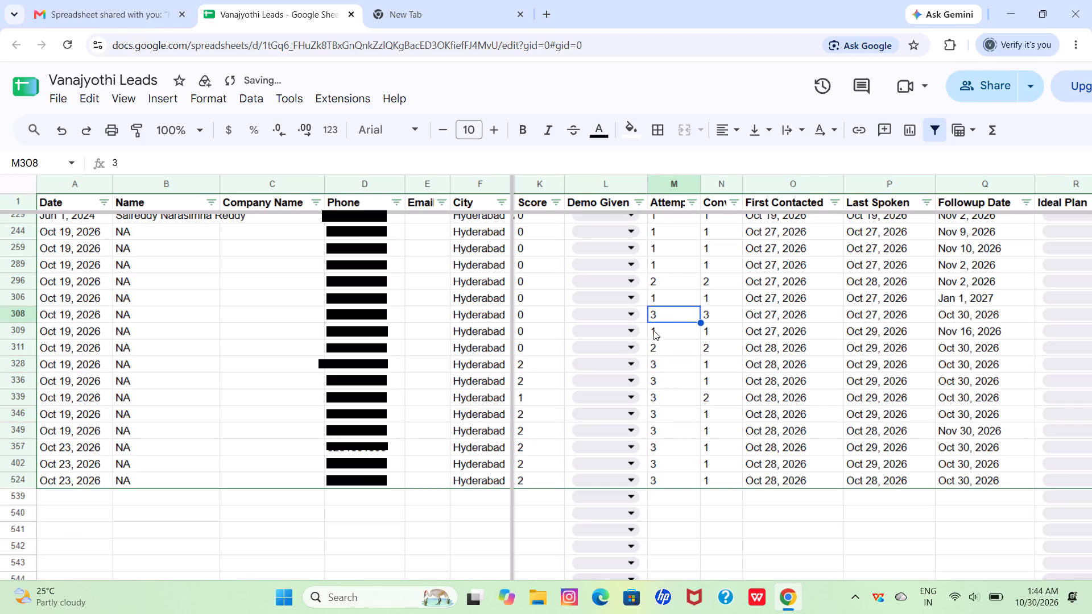
left_click(653, 334)
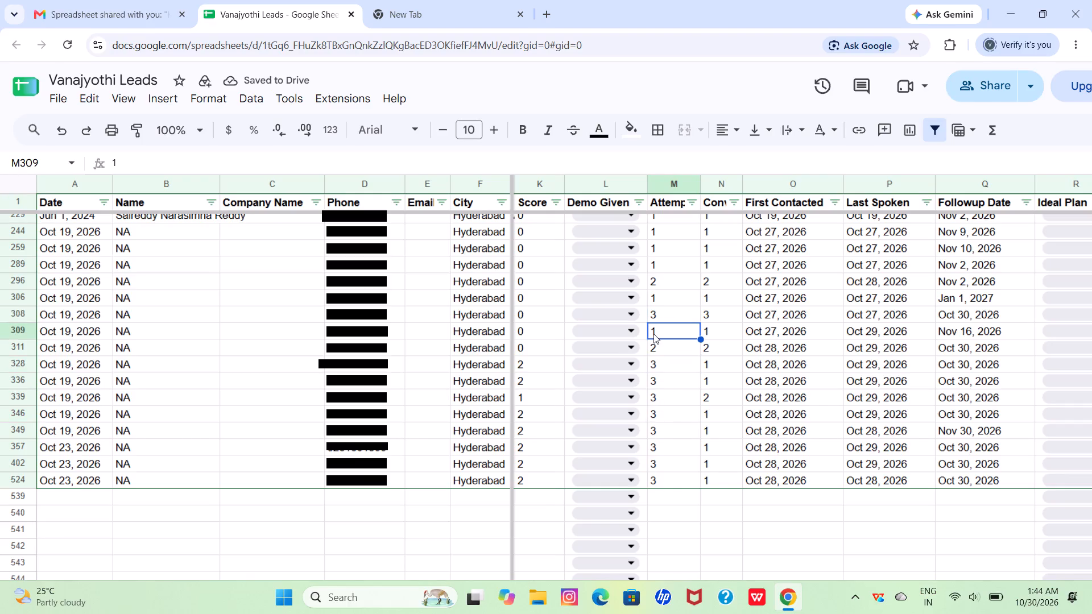
key("3")
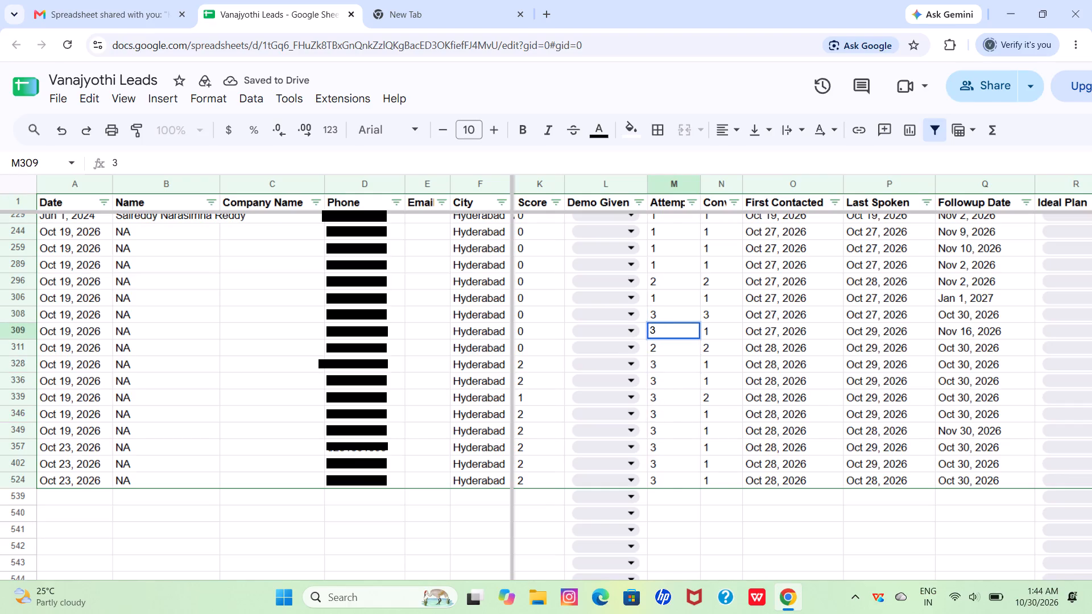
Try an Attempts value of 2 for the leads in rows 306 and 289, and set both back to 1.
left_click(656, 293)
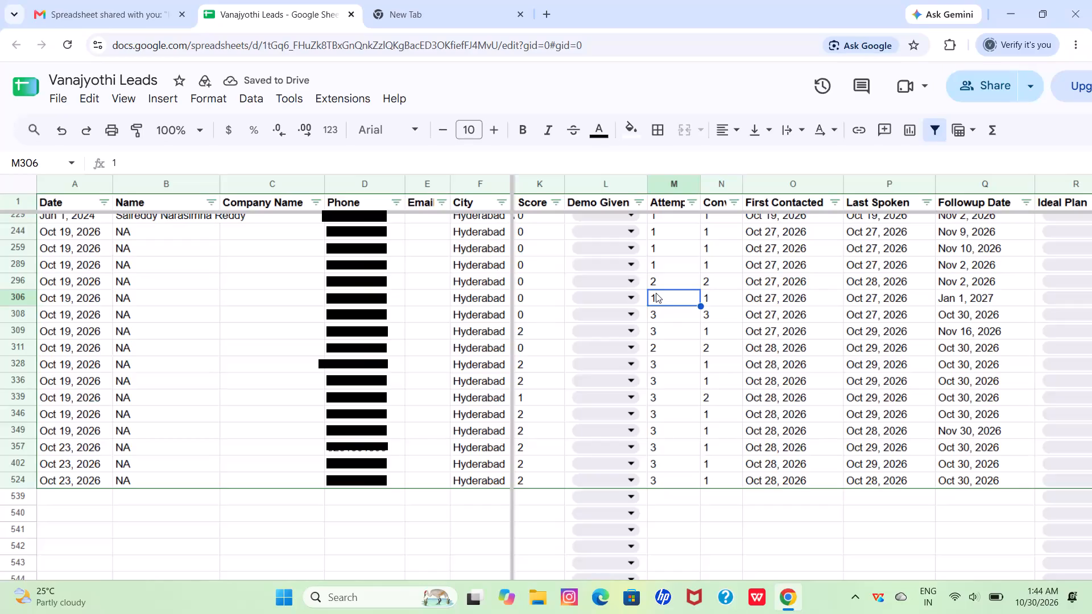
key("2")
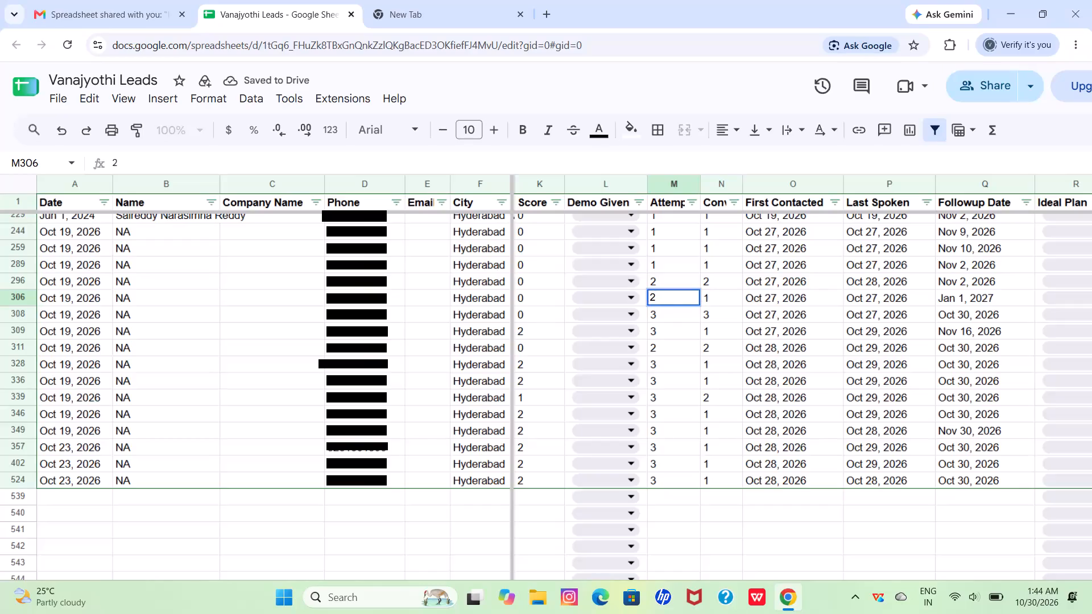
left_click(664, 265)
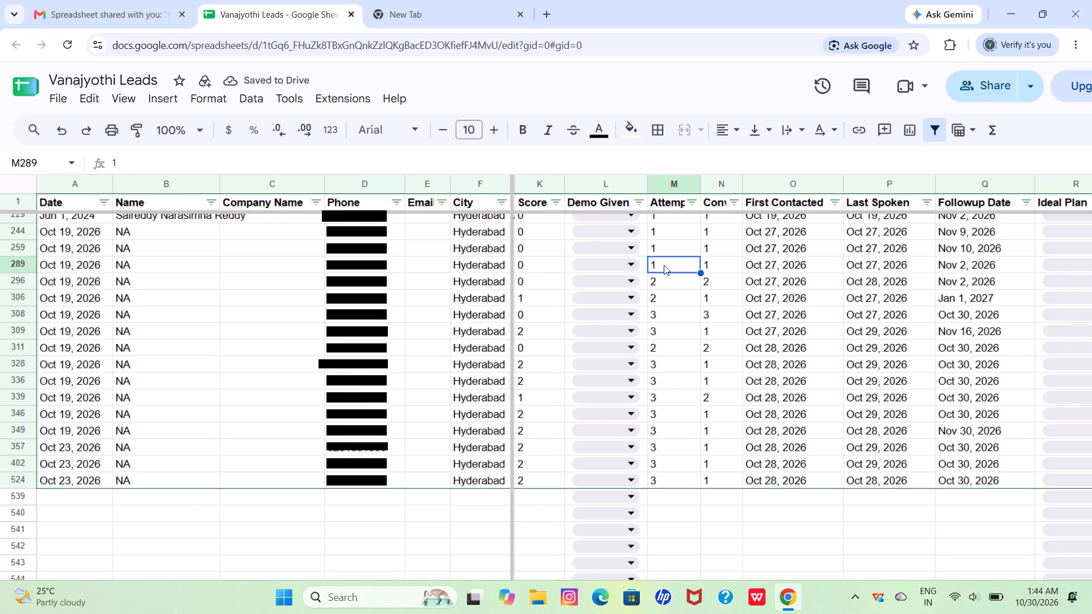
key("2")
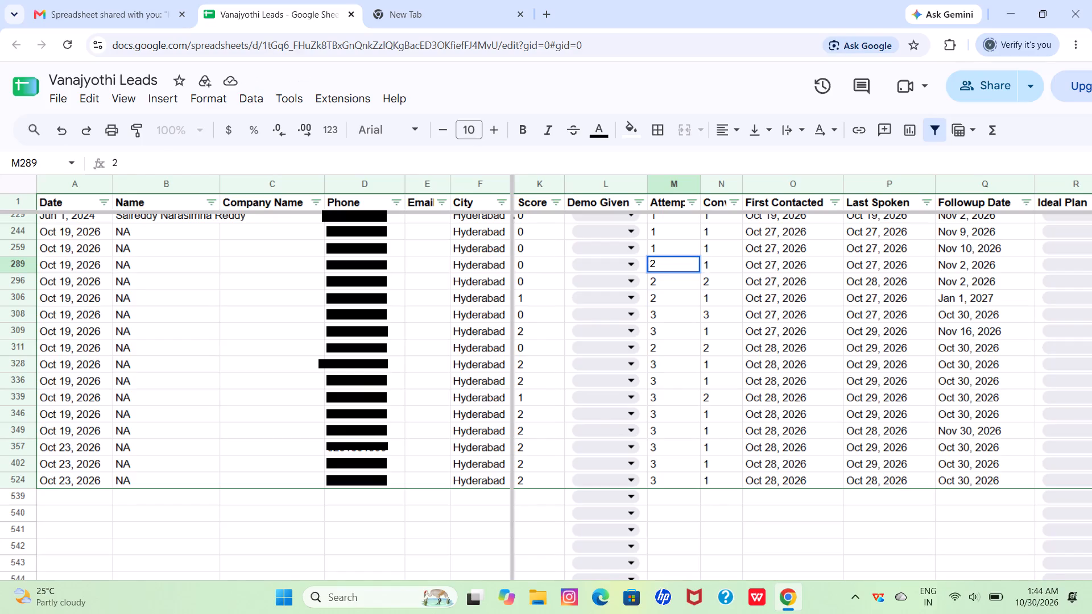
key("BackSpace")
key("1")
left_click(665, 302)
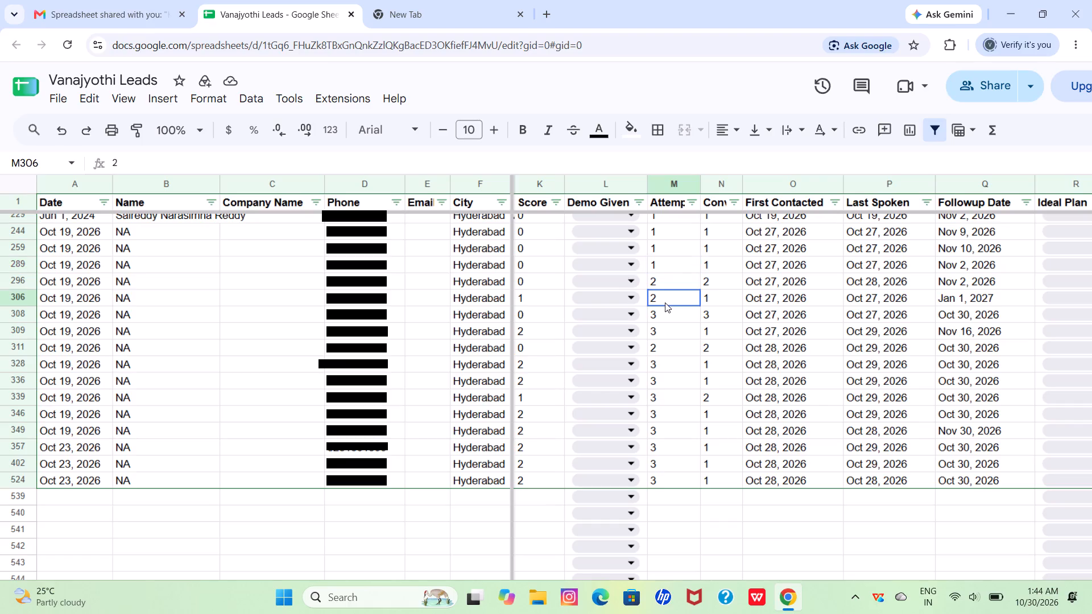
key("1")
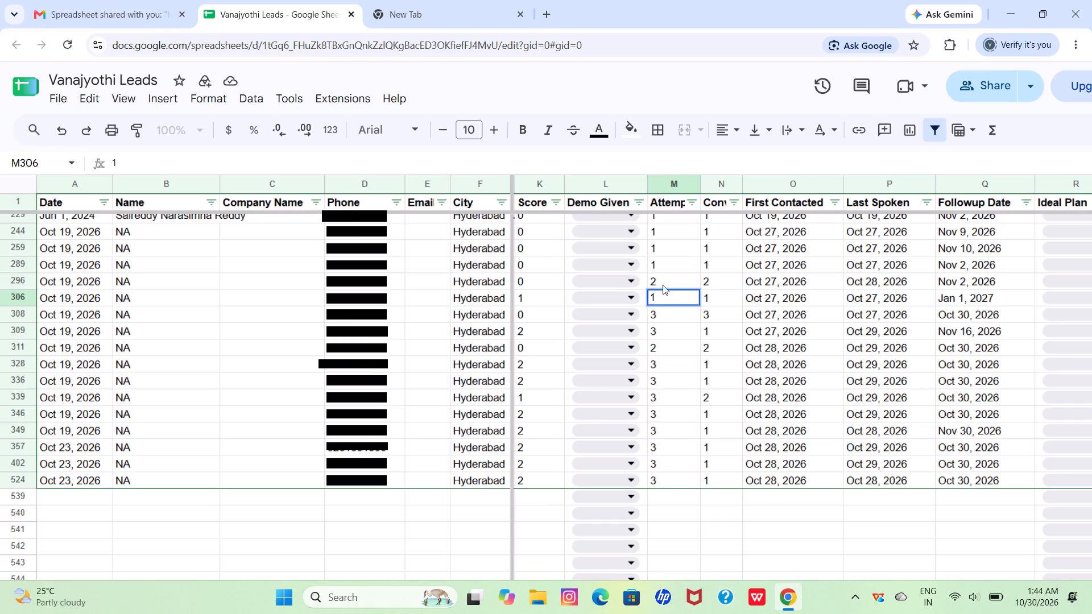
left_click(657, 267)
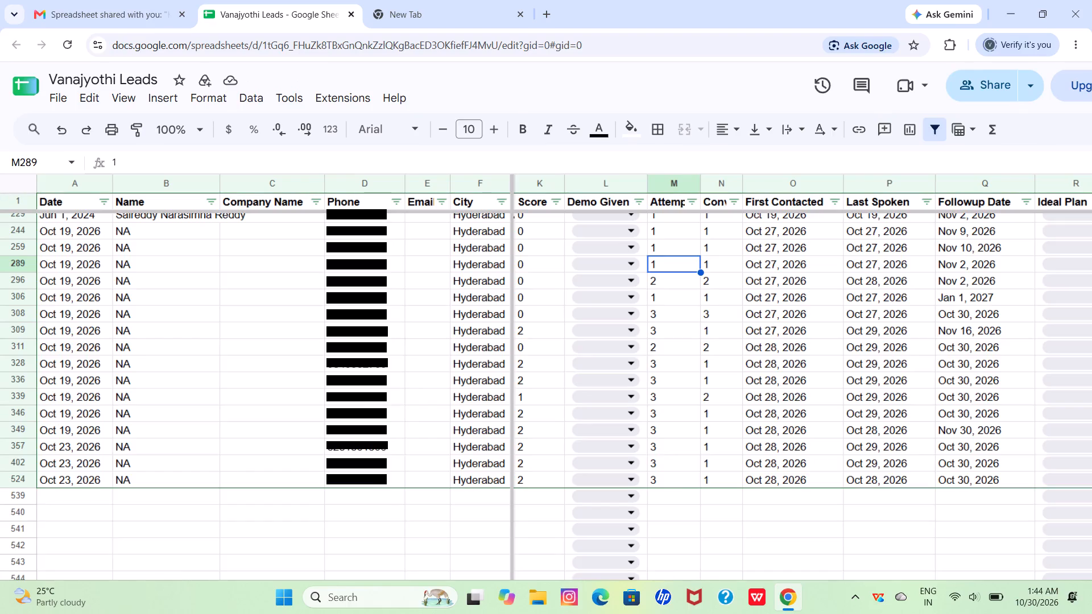
Set the Attempts value to 2 for the Call Back lead in row 227.
scroll(668, 258, "up", 1)
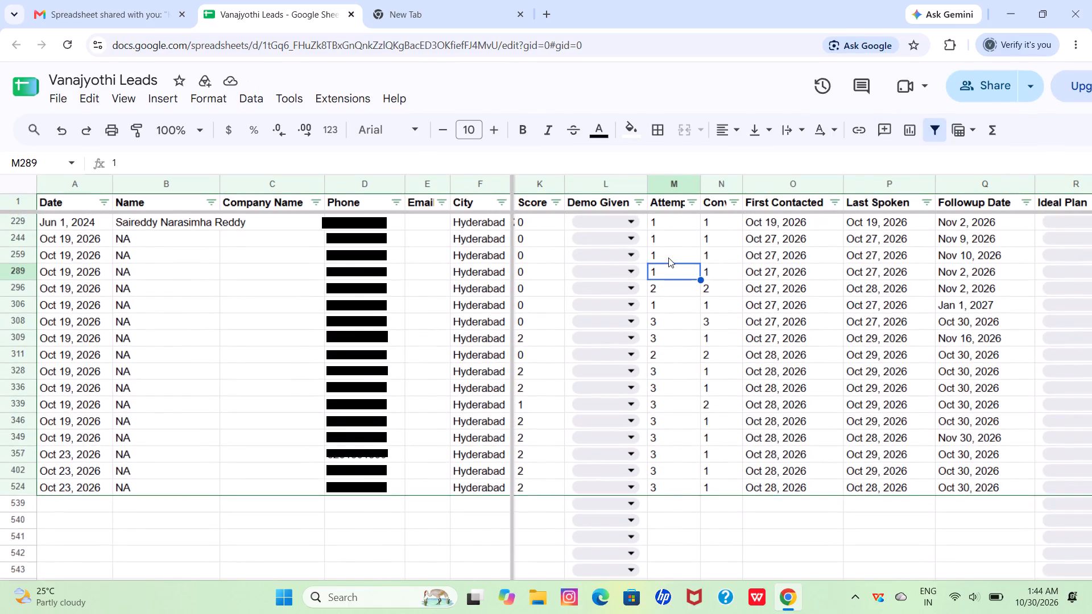
scroll(668, 258, "up", 1)
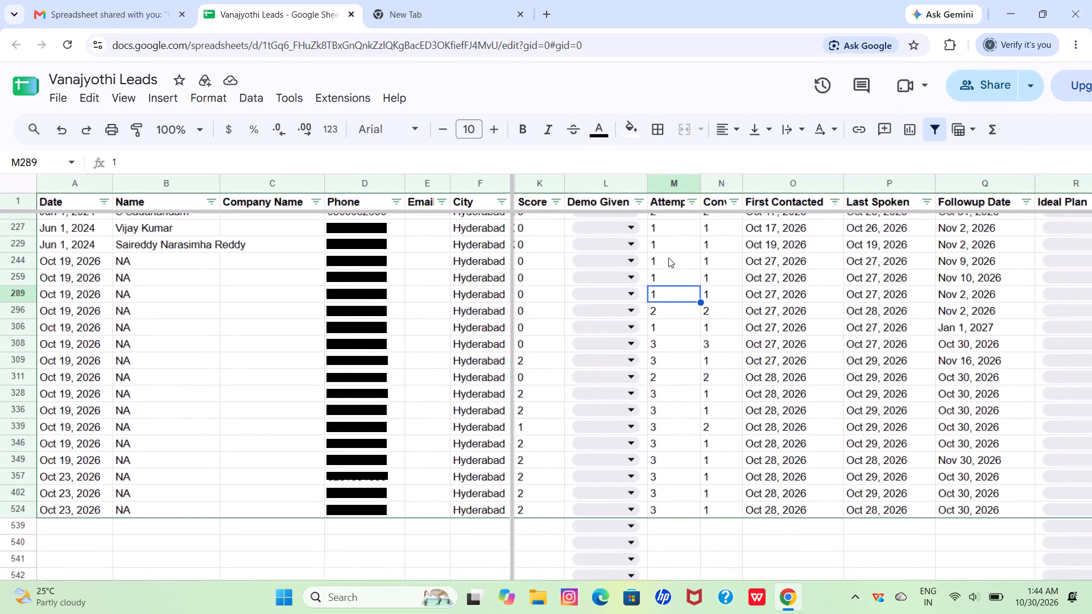
scroll(668, 258, "up", 1)
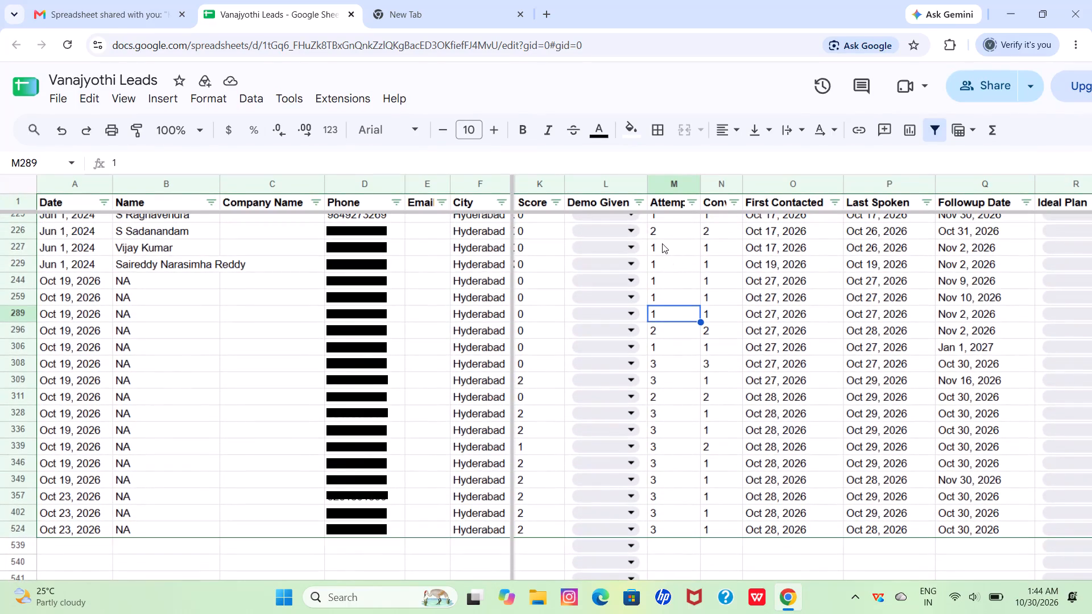
left_click(662, 243)
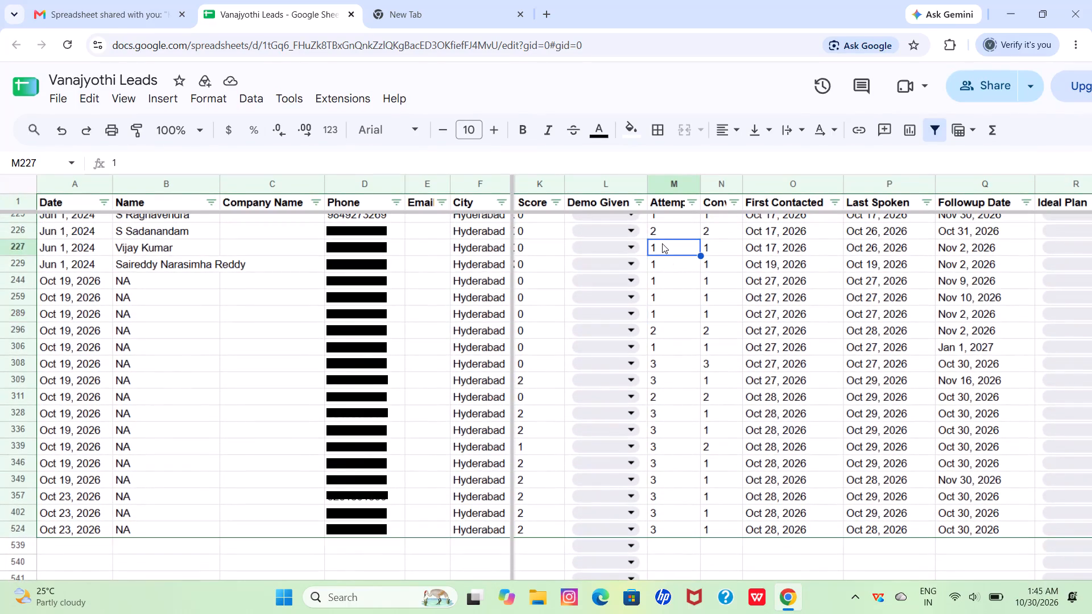
key("2")
left_click(663, 271)
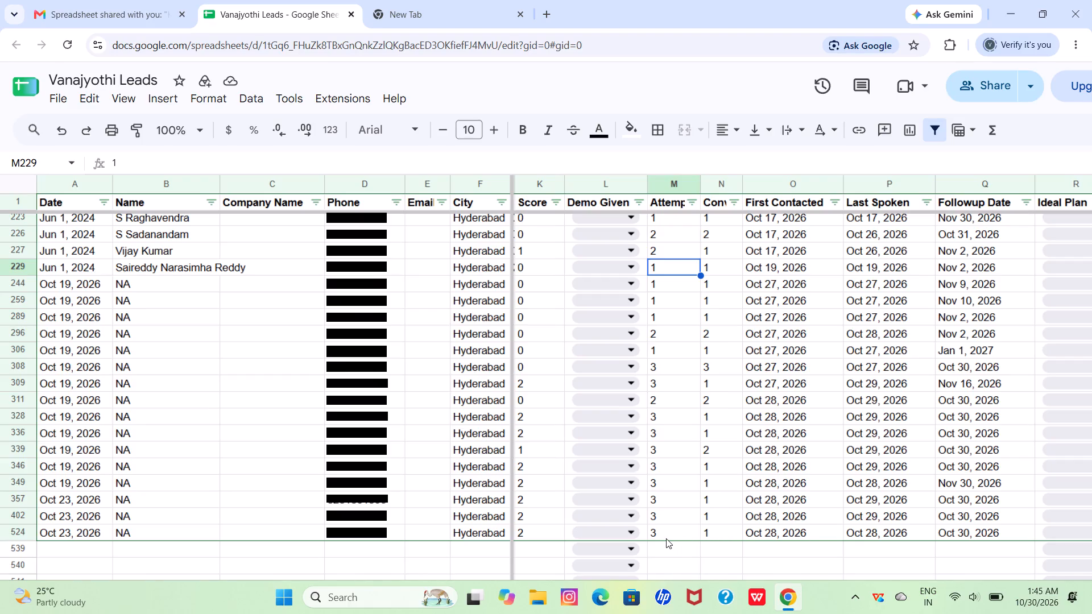
Copy the Oct 30, 2026 follow-up date from row 150 into the empty Followup Date of the Call Back lead in row 154.
scroll(675, 551, "up", 1)
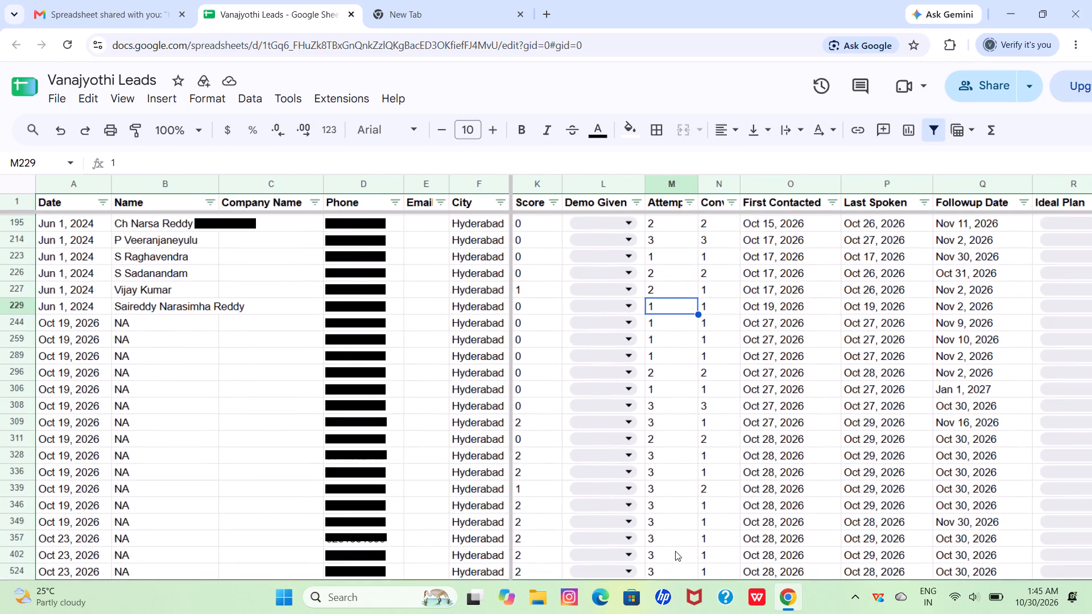
scroll(675, 551, "up", 1)
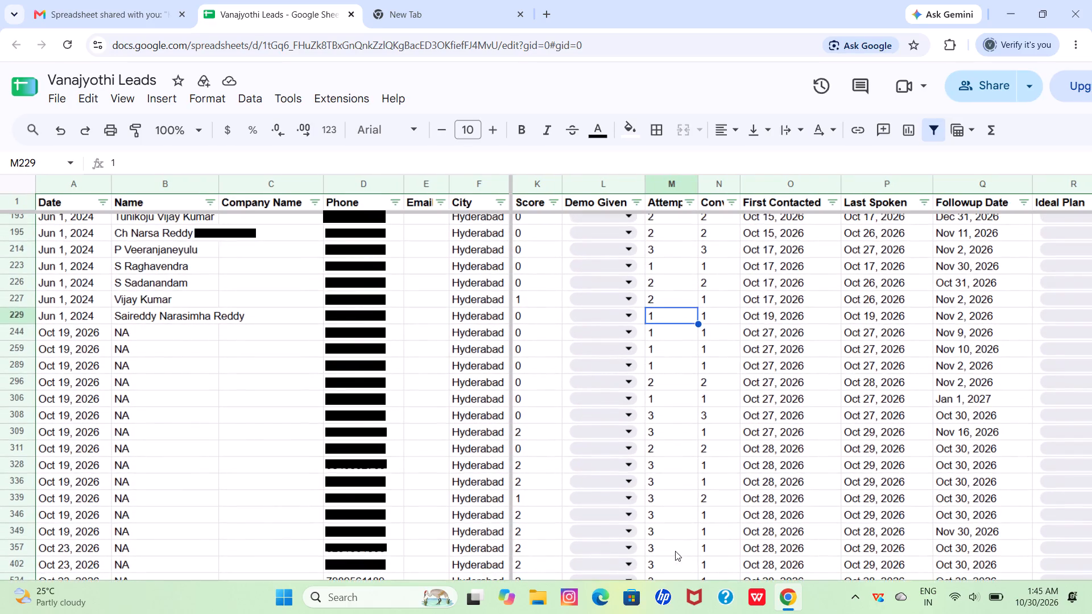
scroll(675, 551, "up", 3)
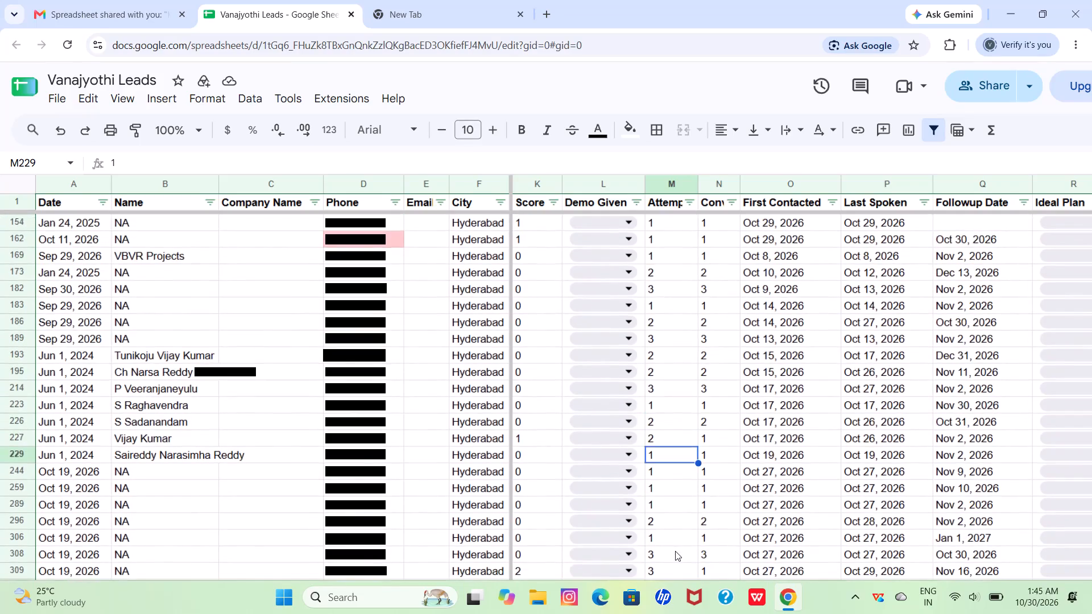
scroll(675, 551, "up", 2)
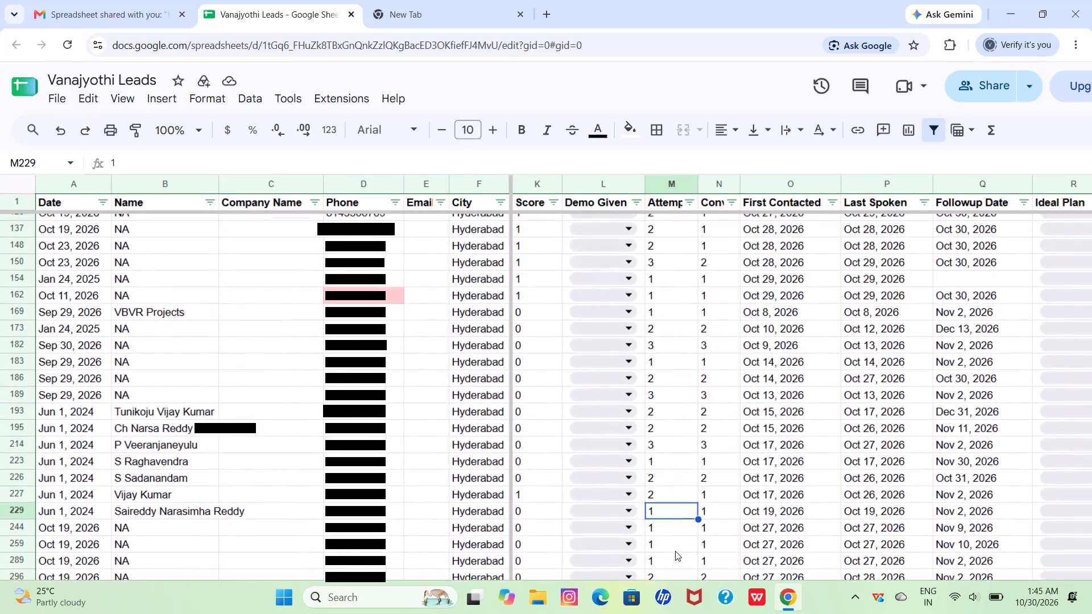
scroll(675, 551, "left", 5)
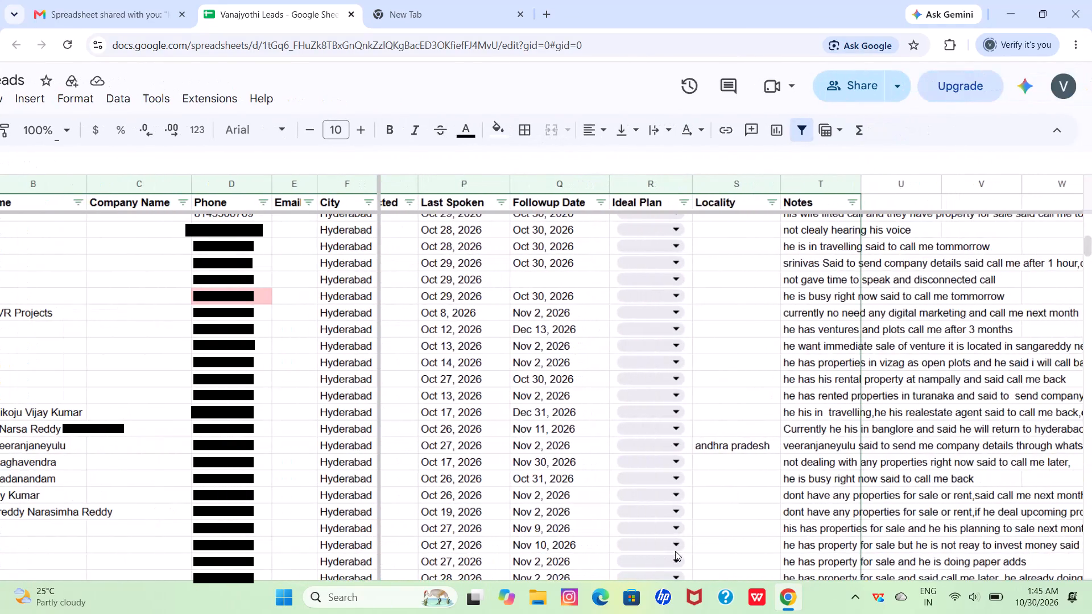
scroll(675, 551, "right", 3)
left_click(850, 269)
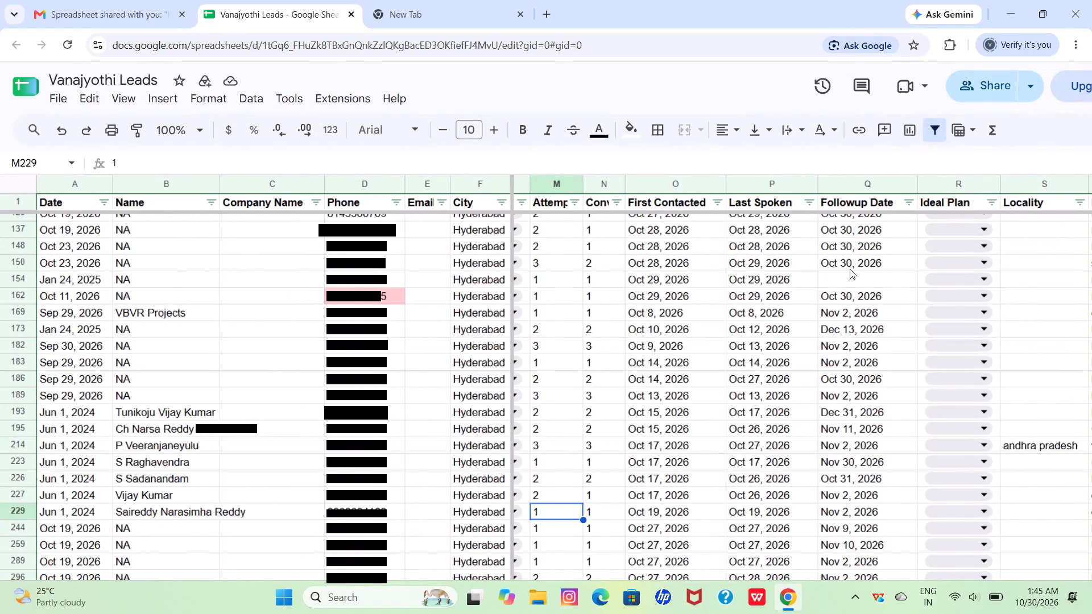
key("ctrl+c")
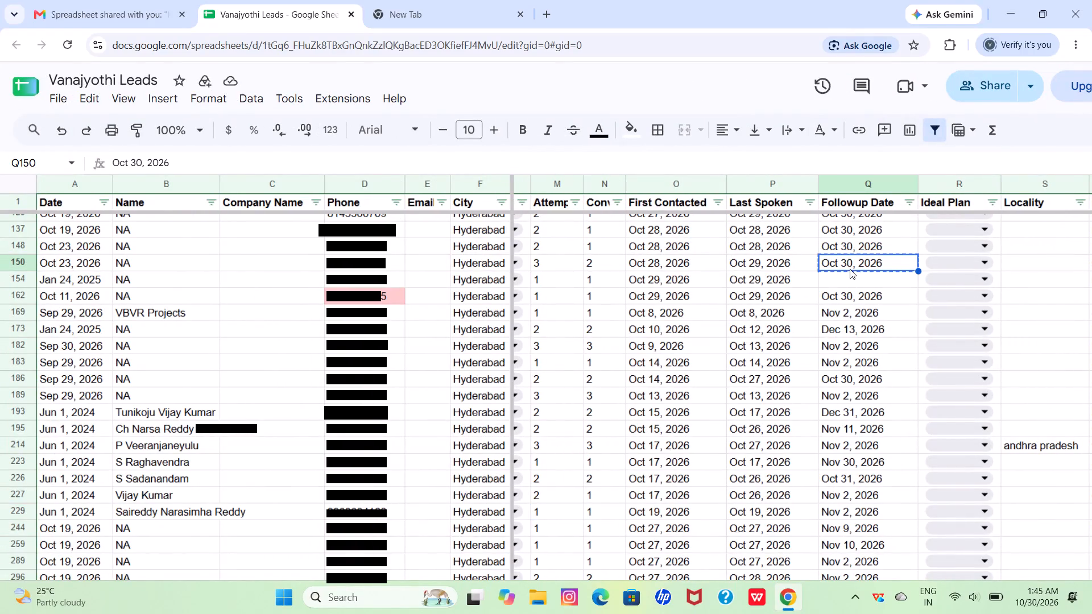
left_click(850, 279)
key("ctrl+v")
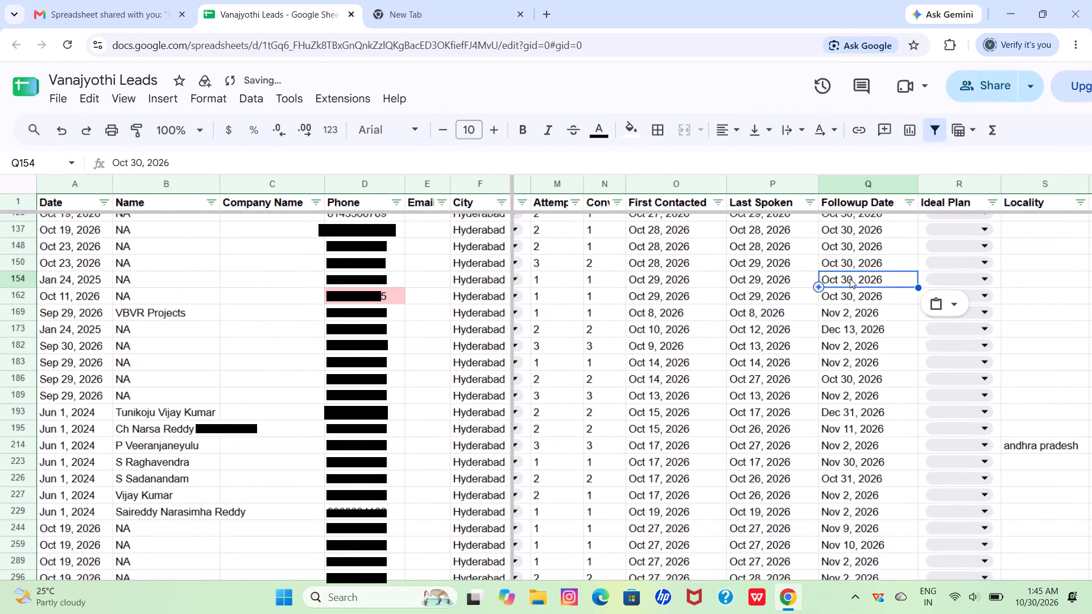
left_click(851, 306)
Review the Attempts and Followup Date values from row 169 up to row 2, and inspect the Score formula in K2.
scroll(851, 306, "right", 1)
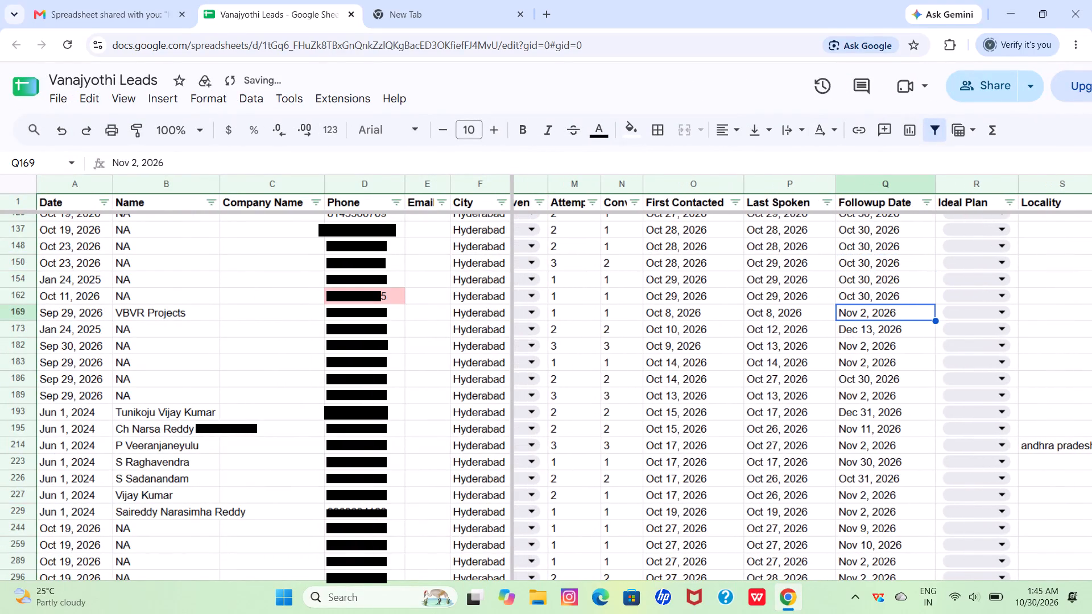
scroll(851, 306, "up", 1)
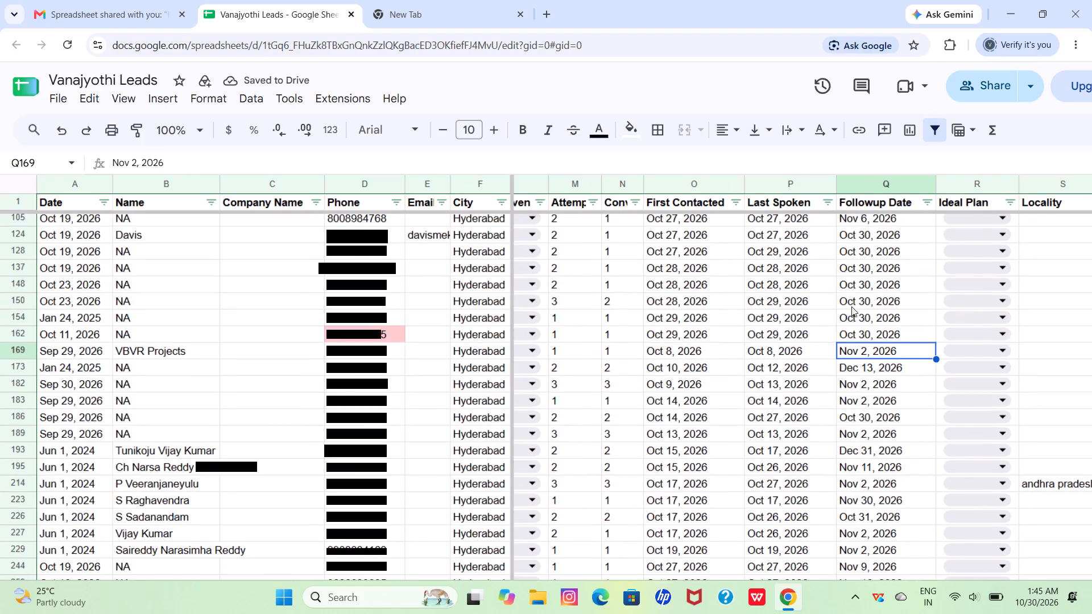
scroll(851, 306, "right", 1)
scroll(851, 306, "up", 2)
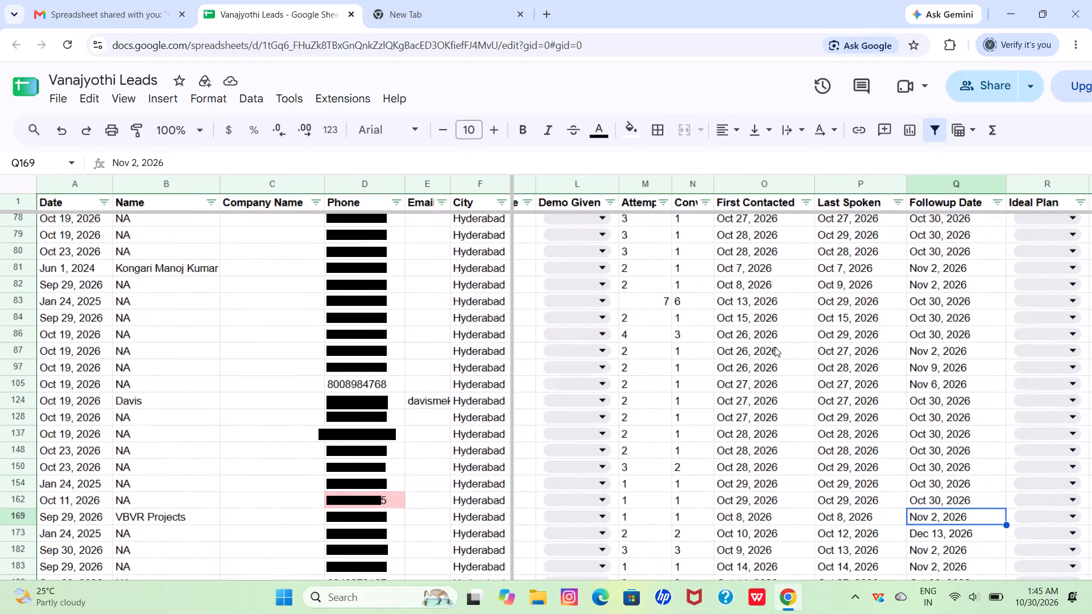
scroll(775, 347, "up", 11)
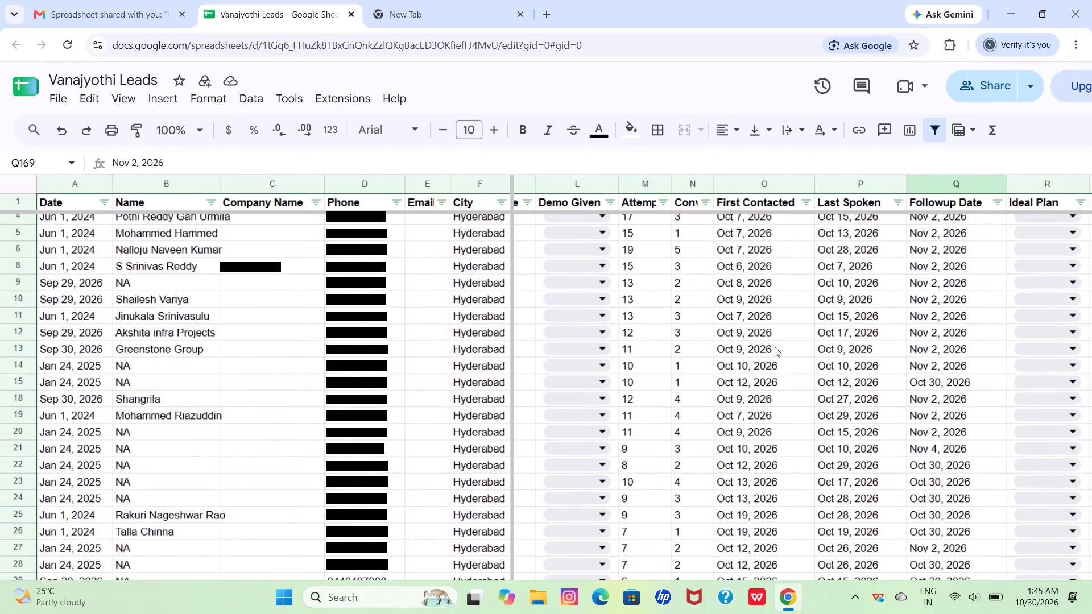
scroll(775, 347, "right", 3)
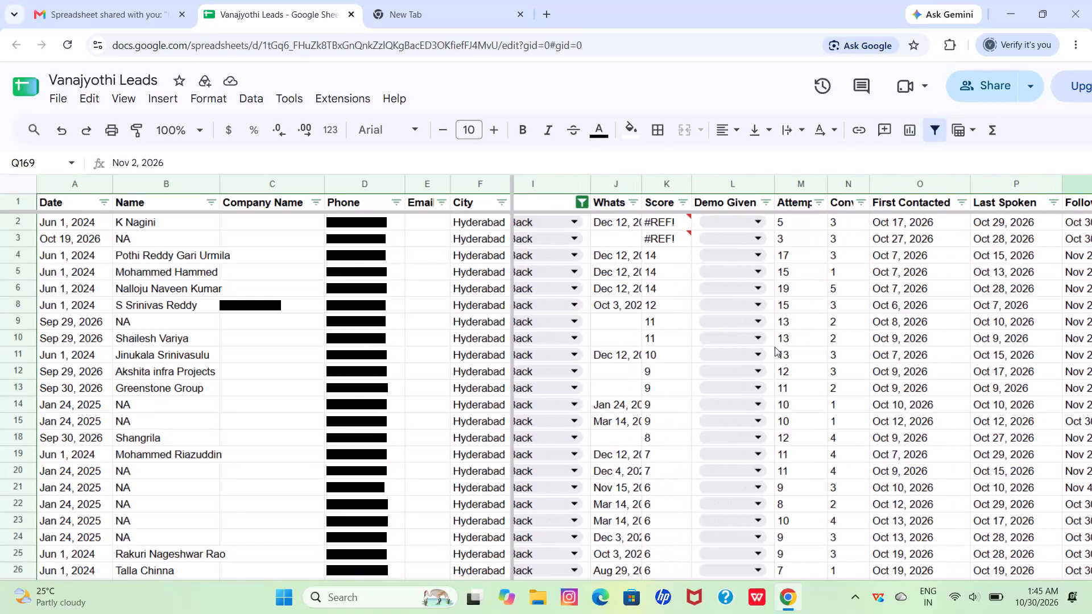
left_click(664, 219)
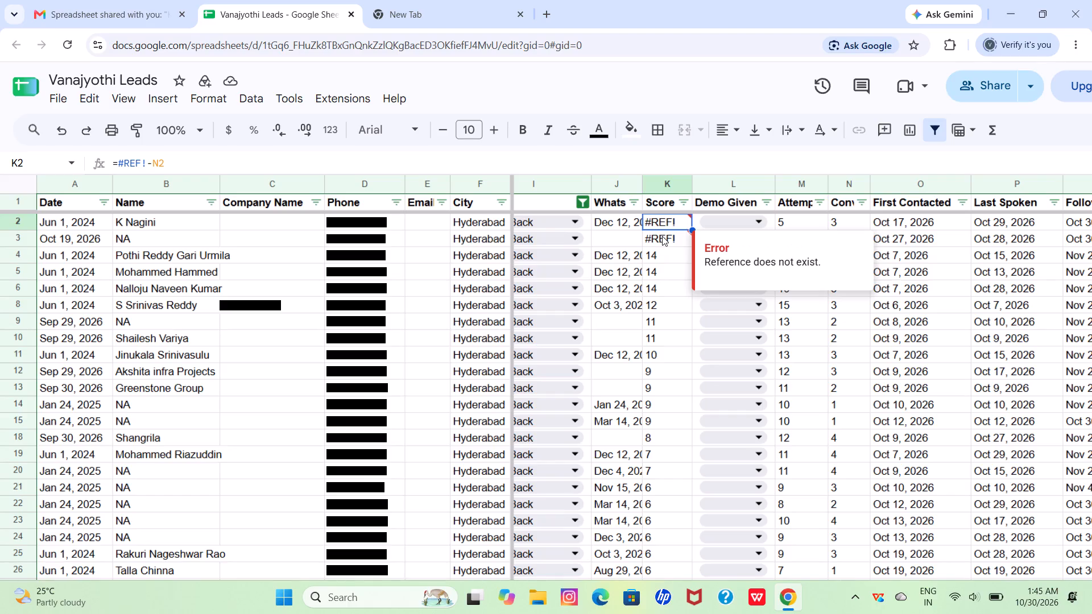
left_click(872, 222)
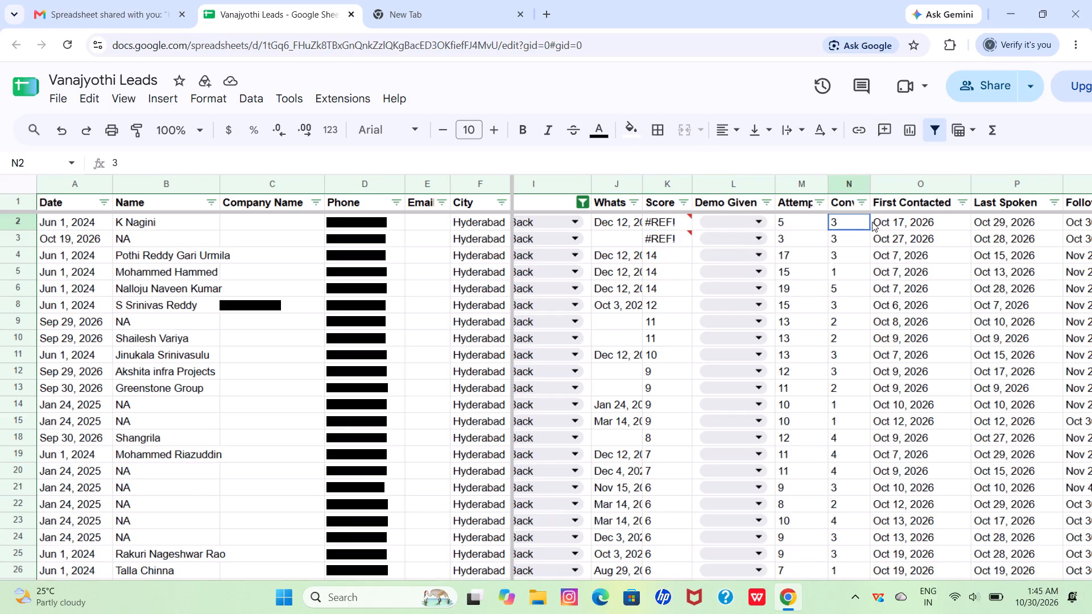
Read the Notes entries of the Call Back leads at the top of the sheet, starting with row 2.
scroll(872, 222, "left", 7)
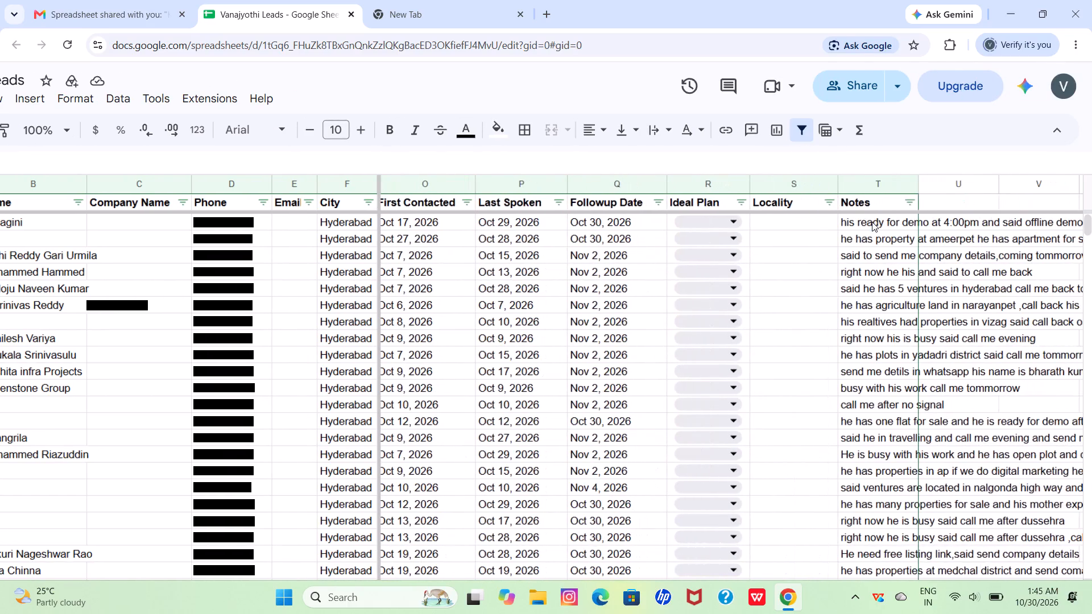
scroll(872, 222, "left", 4)
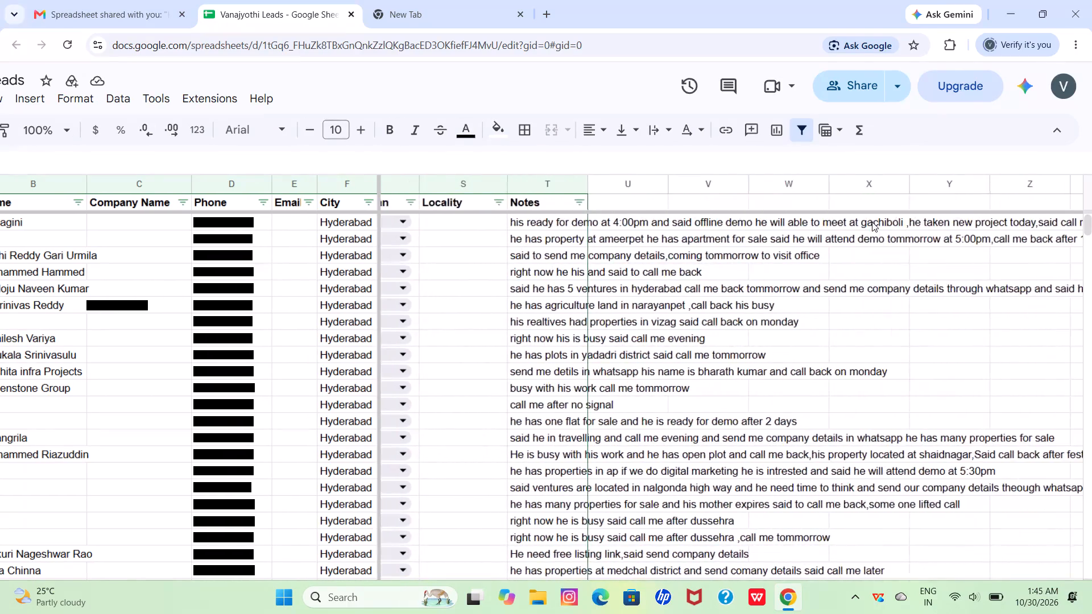
scroll(872, 222, "left", 1)
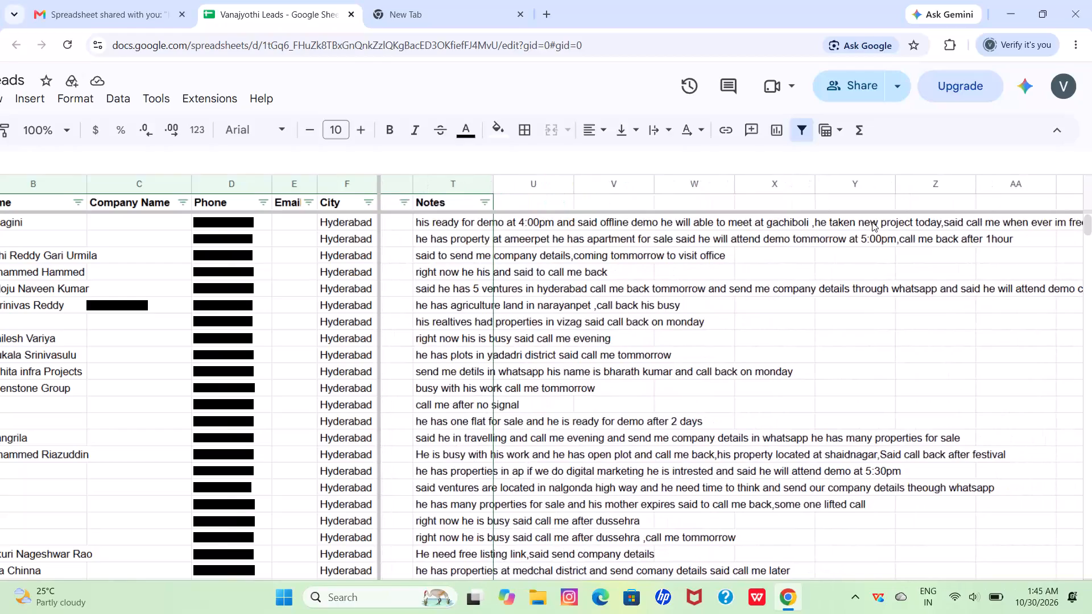
scroll(872, 222, "right", 7)
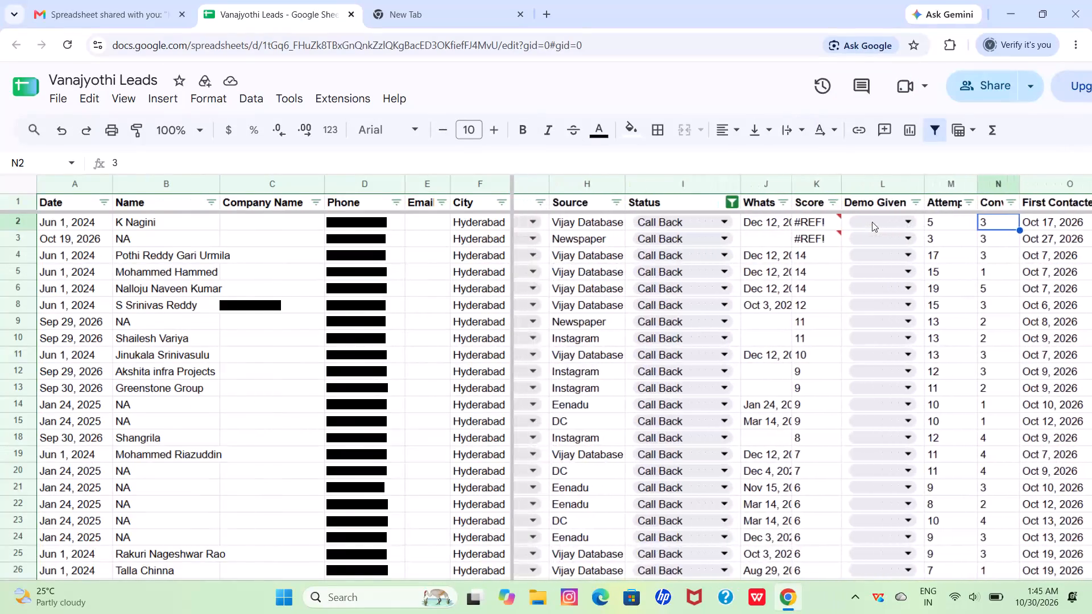
scroll(872, 222, "left", 2)
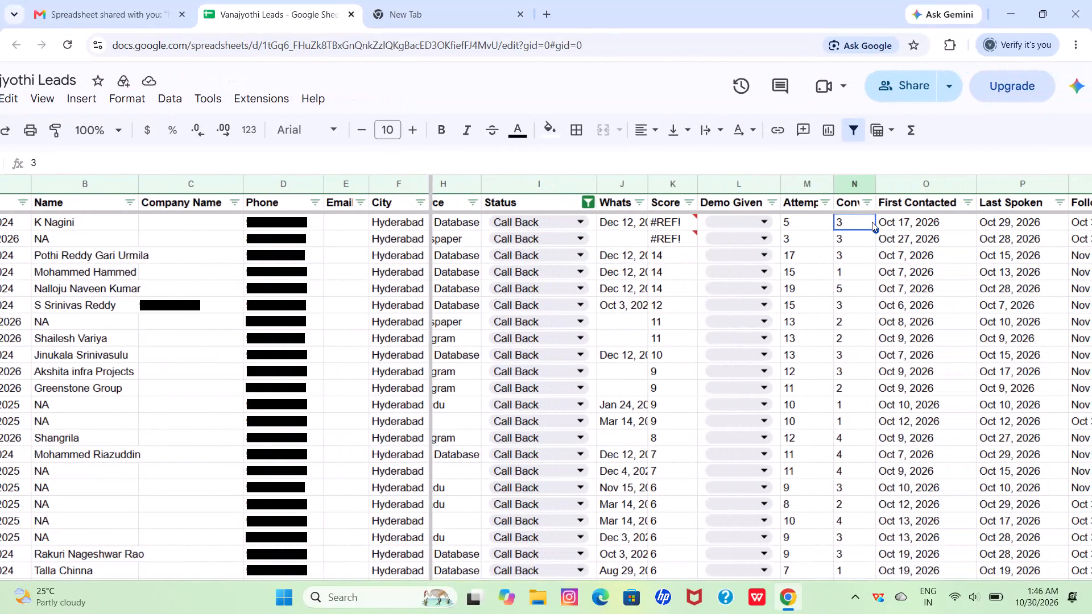
Examine the Notes and dates of the Call Back leads around rows 48 to 81, reading row 52's full note.
scroll(872, 222, "down", 6)
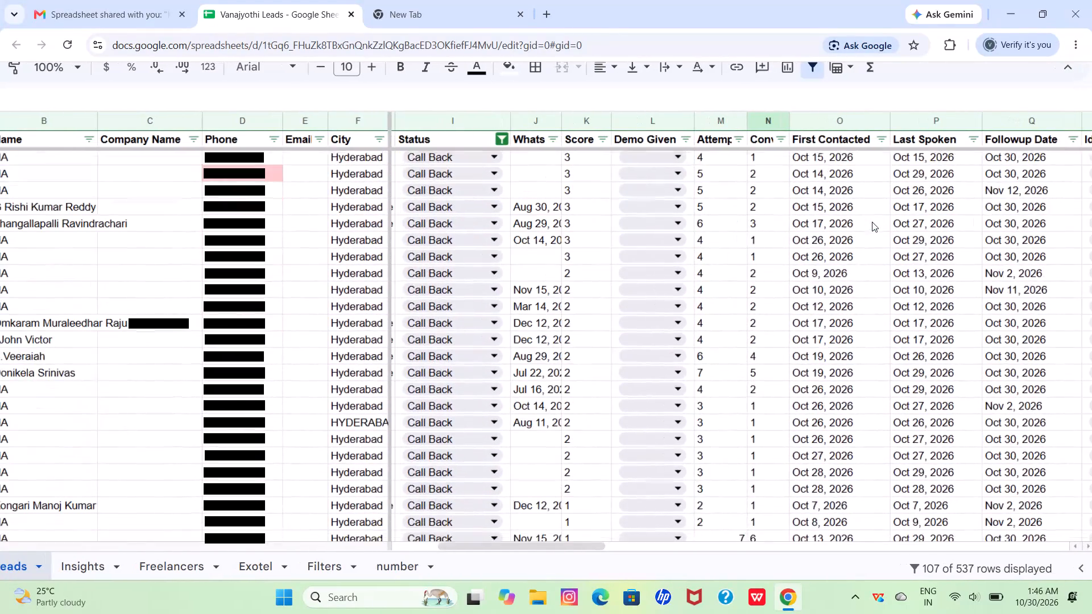
scroll(872, 222, "left", 2)
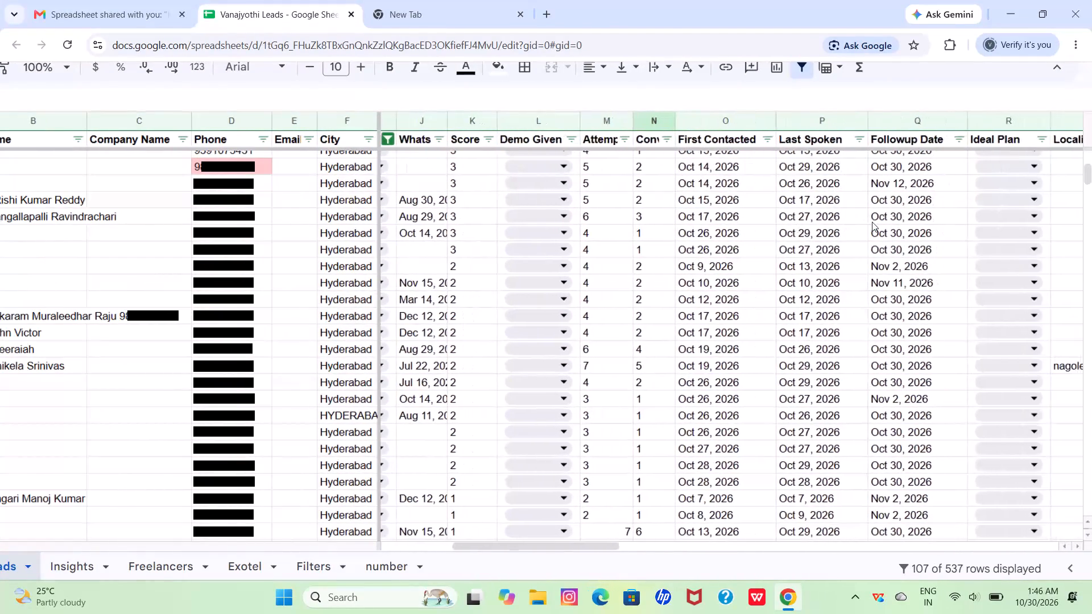
scroll(872, 222, "left", 2)
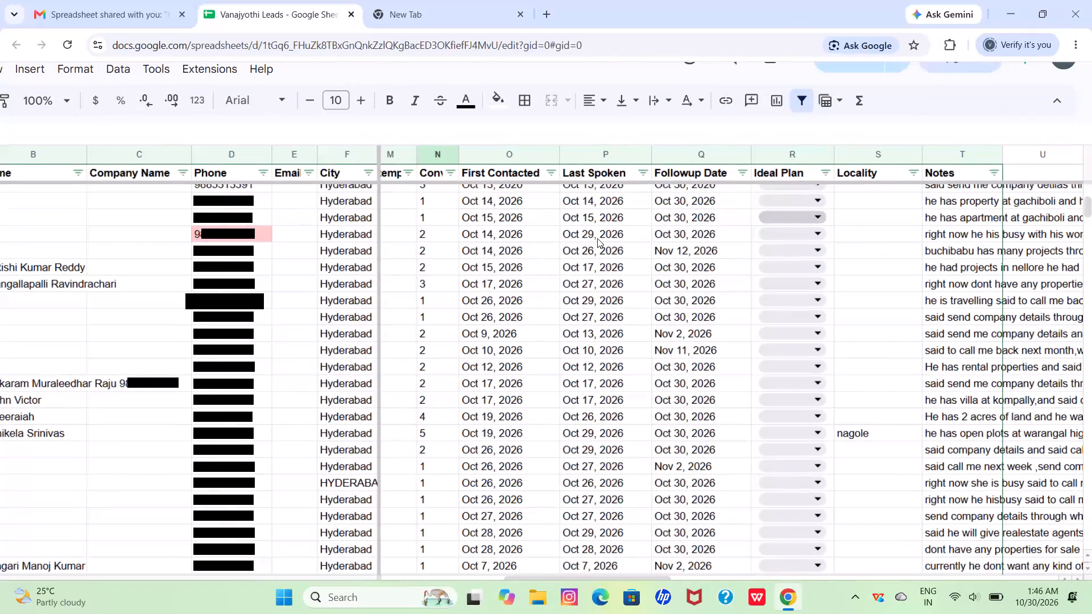
scroll(701, 230, "left", 4)
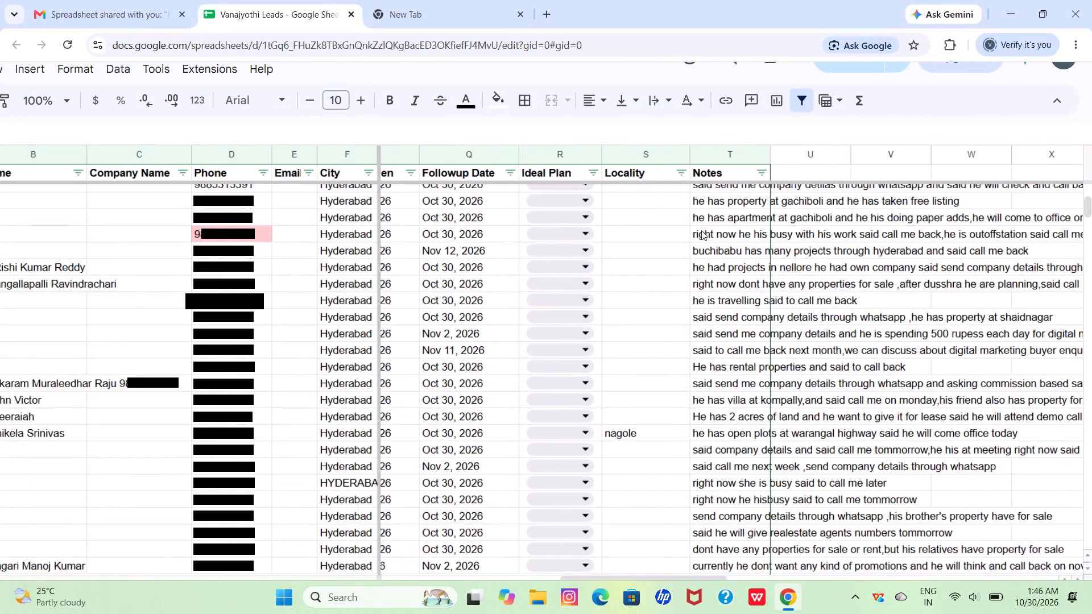
scroll(701, 230, "left", 2)
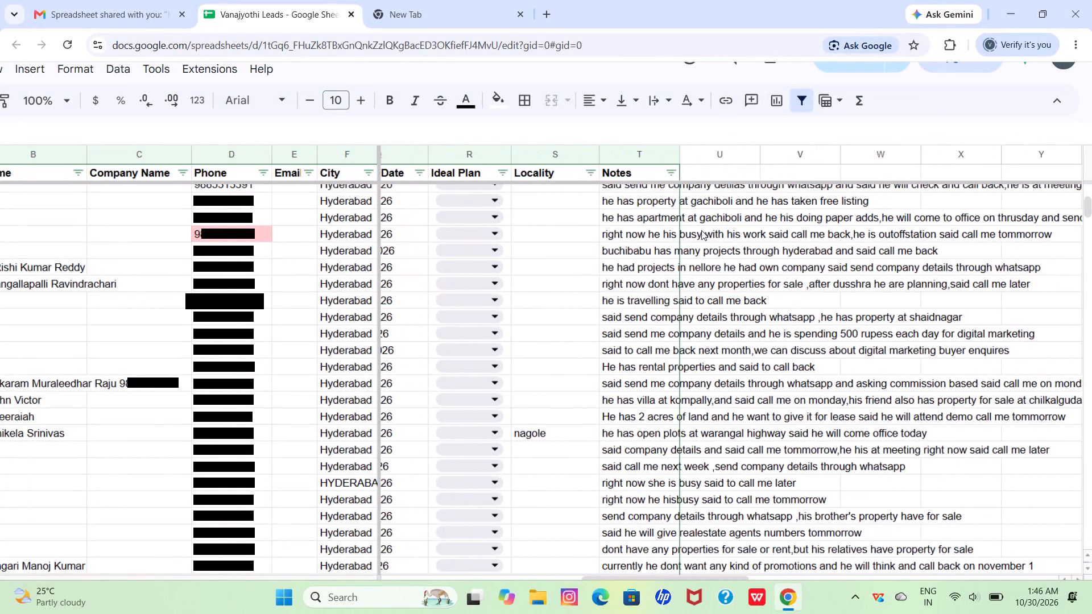
scroll(701, 230, "right", 3)
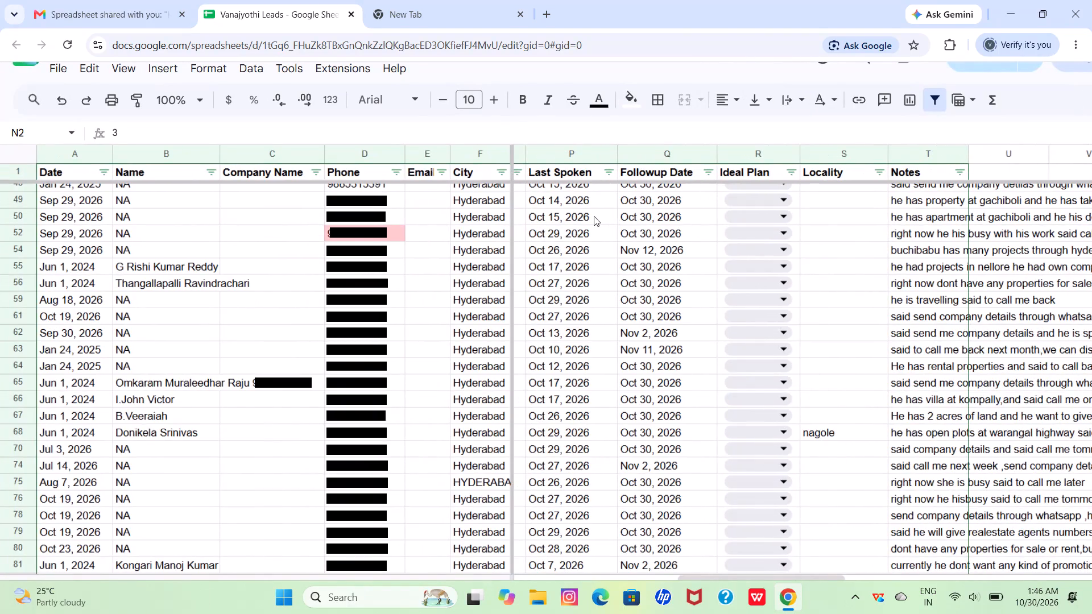
left_click(391, 229)
scroll(391, 229, "left", 1)
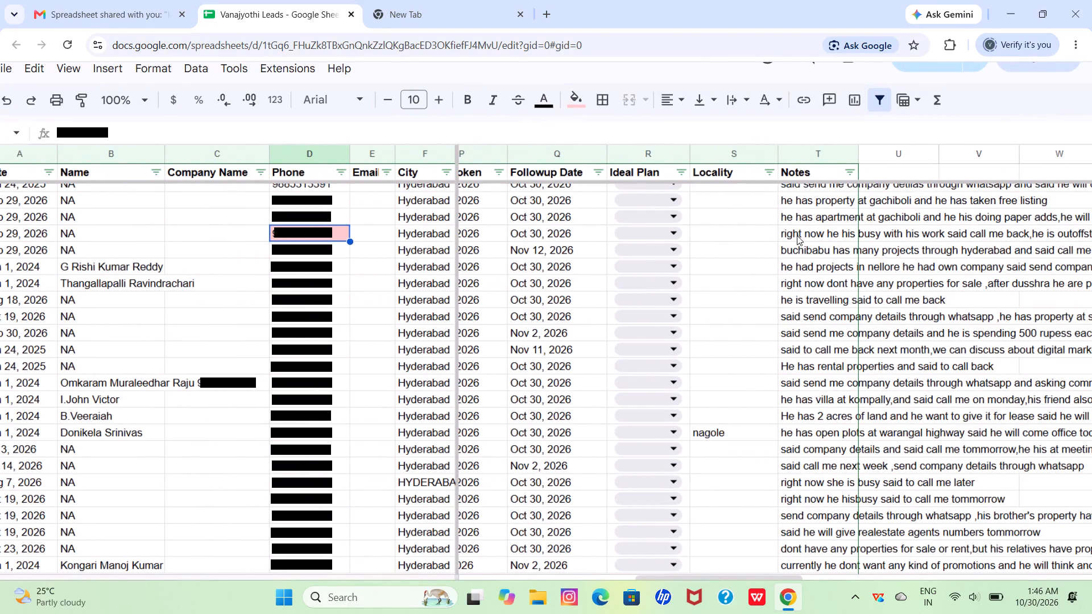
double_click(797, 235)
scroll(797, 235, "left", 2)
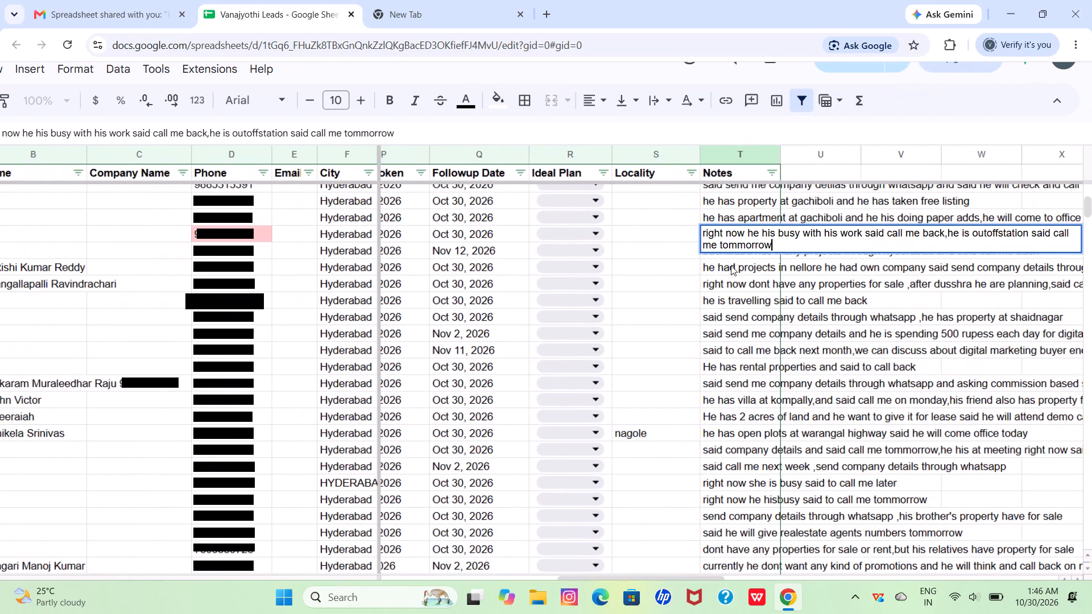
left_click(652, 301)
Change the ending of the note for the nagole lead in row 68 to "said he will come office monday".
scroll(652, 301, "right", 1)
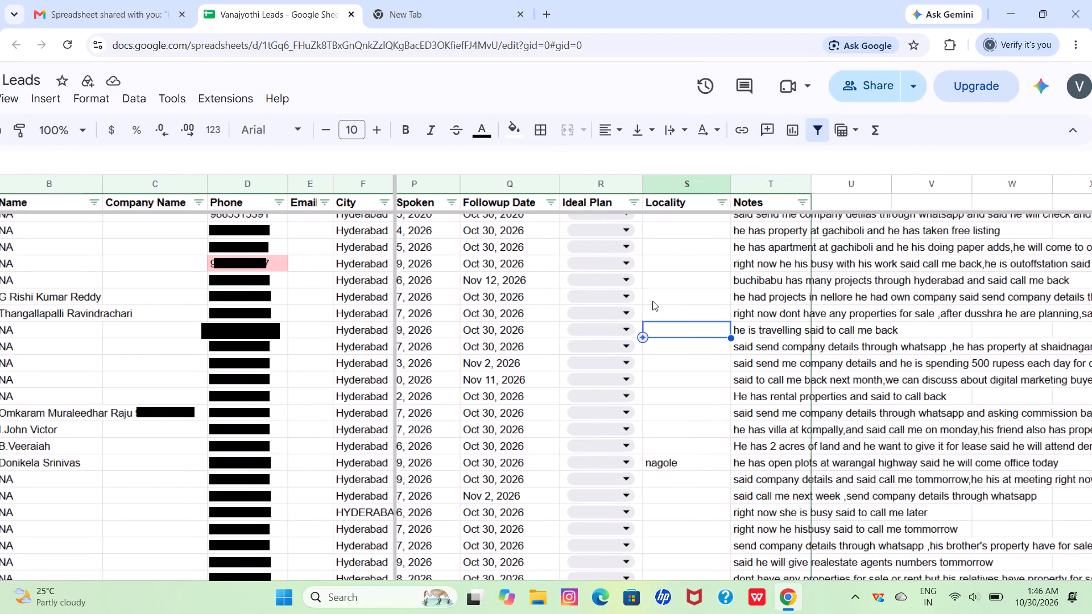
scroll(652, 301, "right", 3)
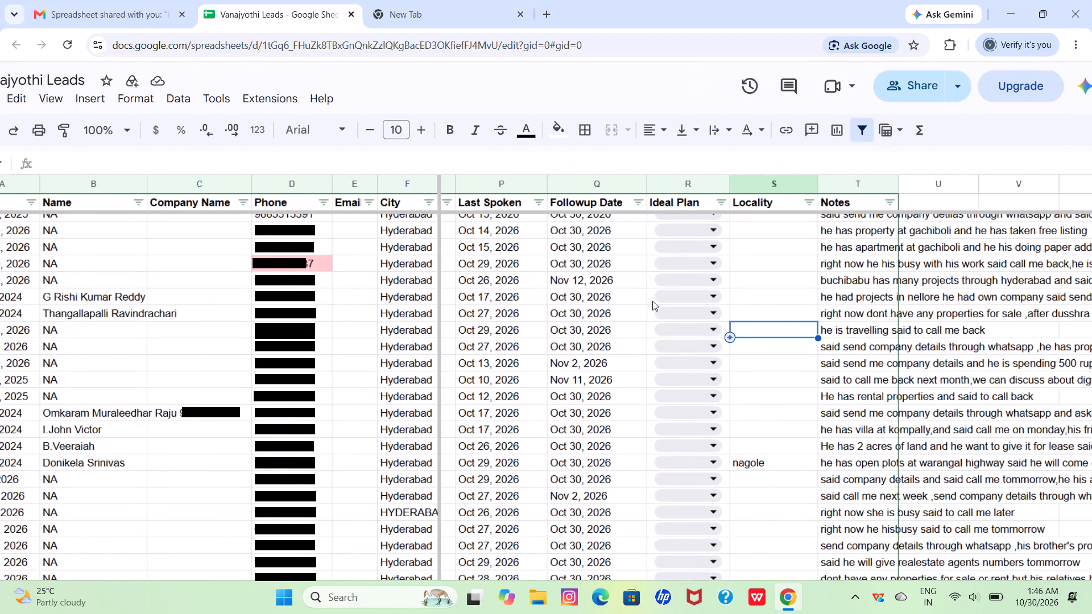
scroll(652, 301, "right", 1)
scroll(652, 301, "down", 1)
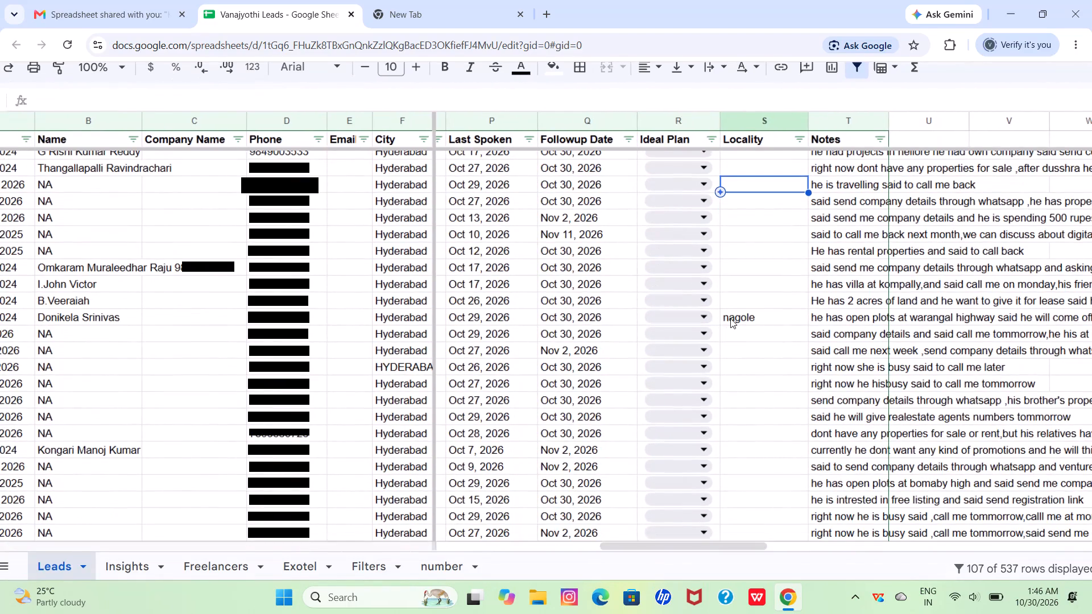
left_click(730, 318)
scroll(730, 318, "left", 2)
scroll(730, 318, "down", 1)
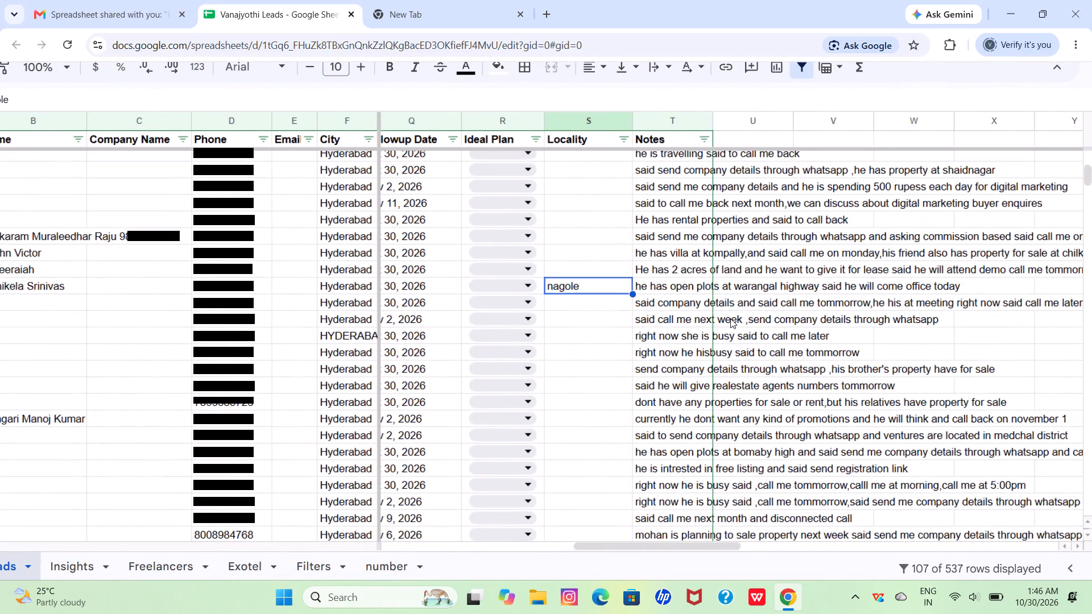
double_click(640, 283)
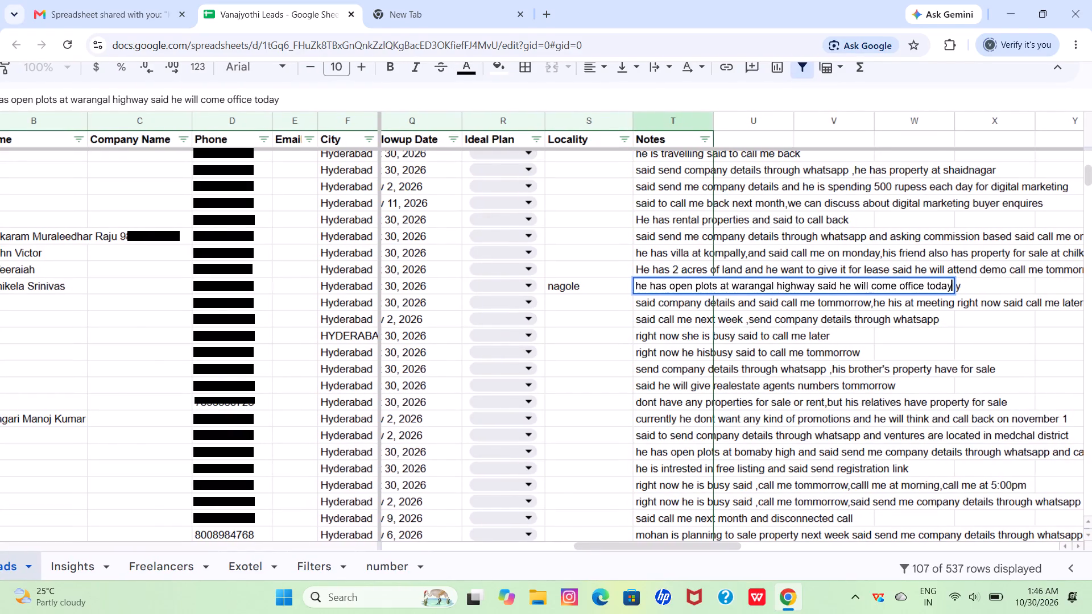
key("space")
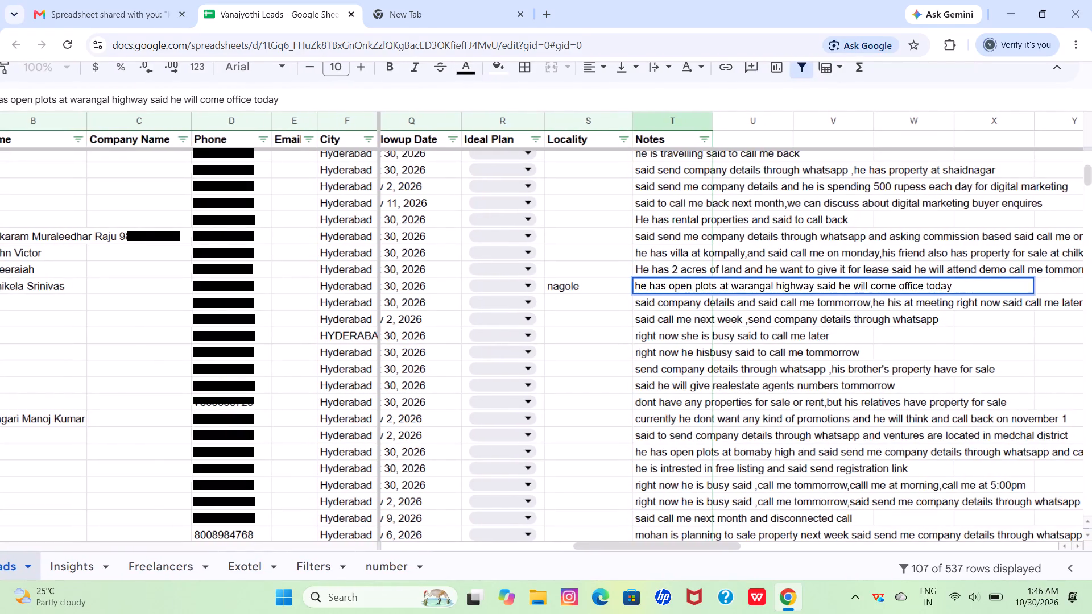
key("BackSpace")
key("BackSpace")
key("BackSpace")
key("BackSpace")
key("BackSpace")
key("BackSpace")
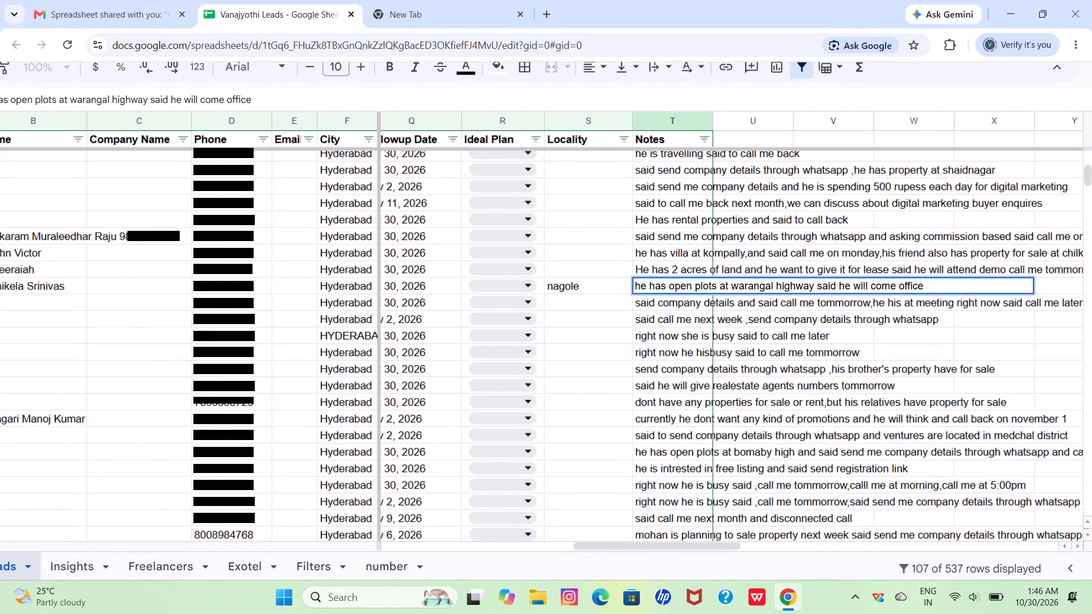
type("monday")
key("Return")
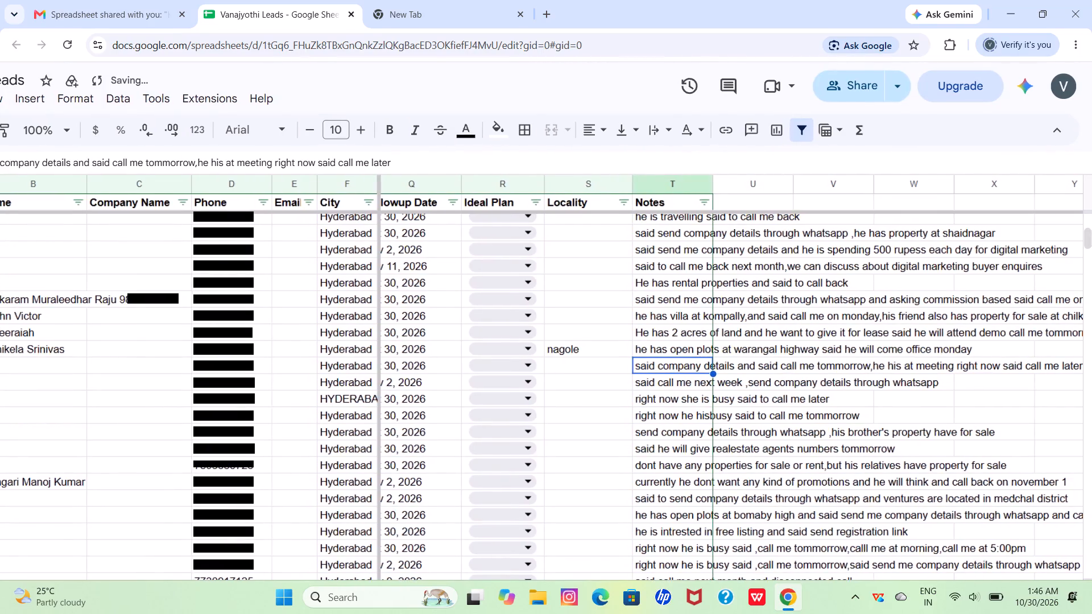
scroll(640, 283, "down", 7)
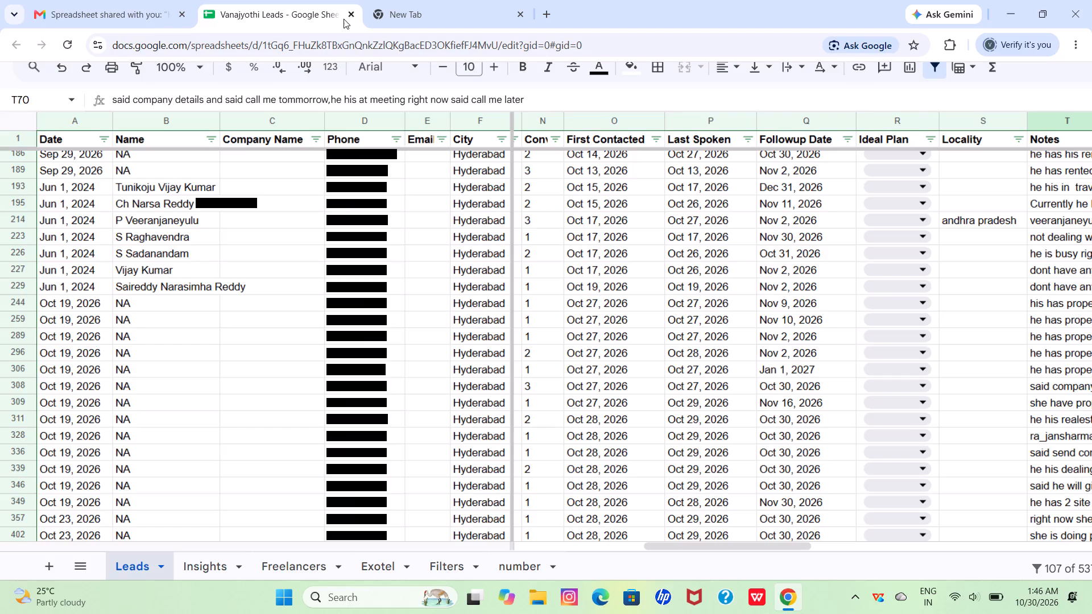
Minimize the browser window and launch the Kuro app from the desktop.
left_click(1023, 10)
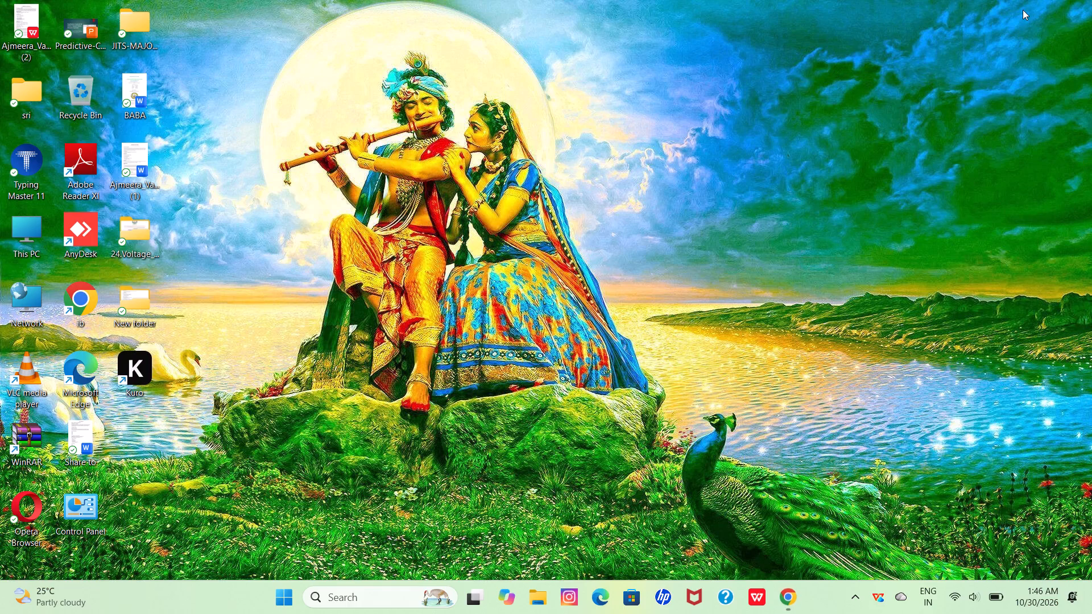
left_click(129, 380)
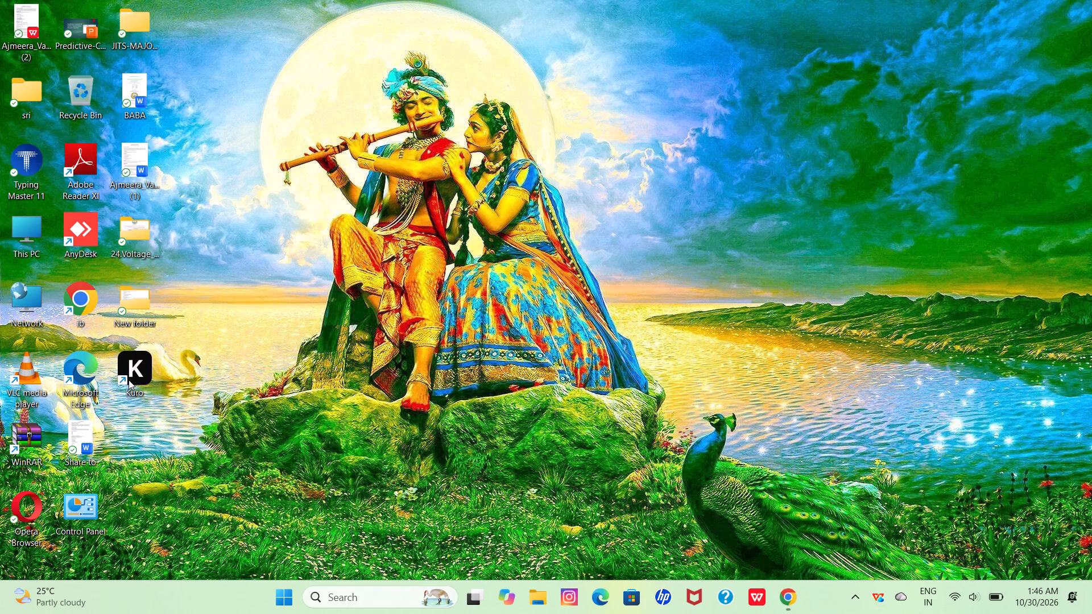
double_click(129, 380)
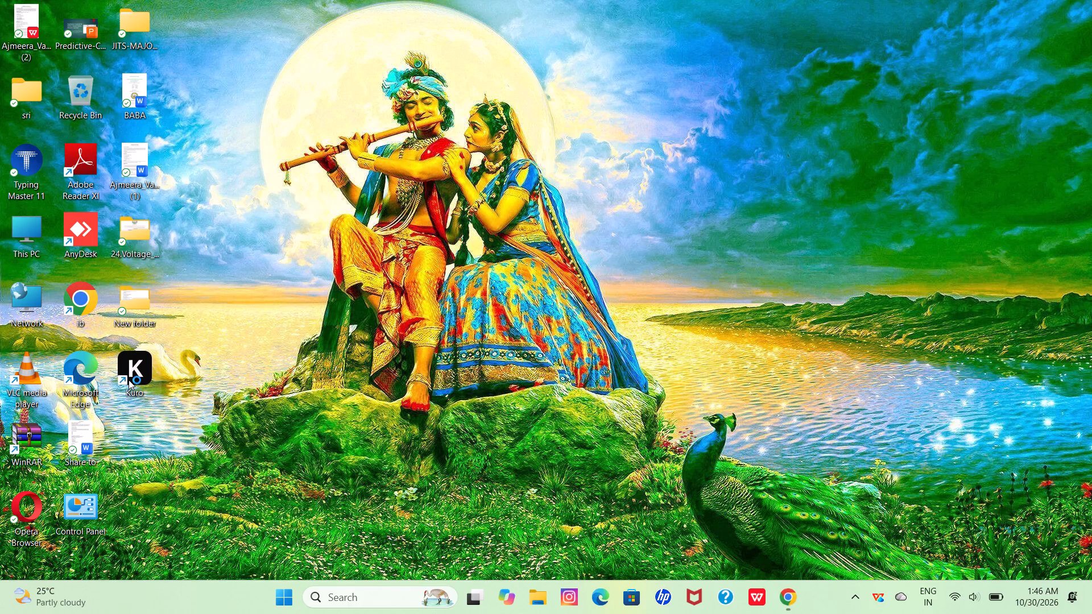